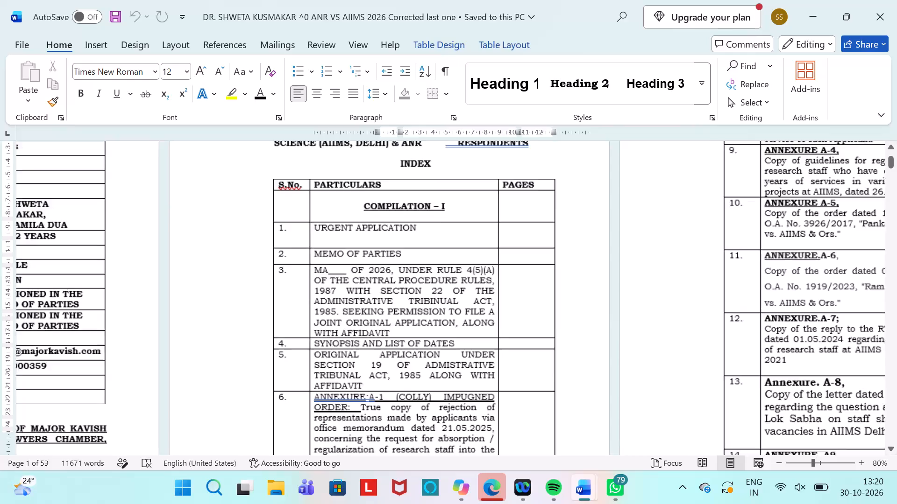
Review the front pages of the tribunal application, from the index back to the applicant details table.
{"action": "scroll", "coordinate": [492, 297], "scroll_direction": "up", "scroll_amount": 3}
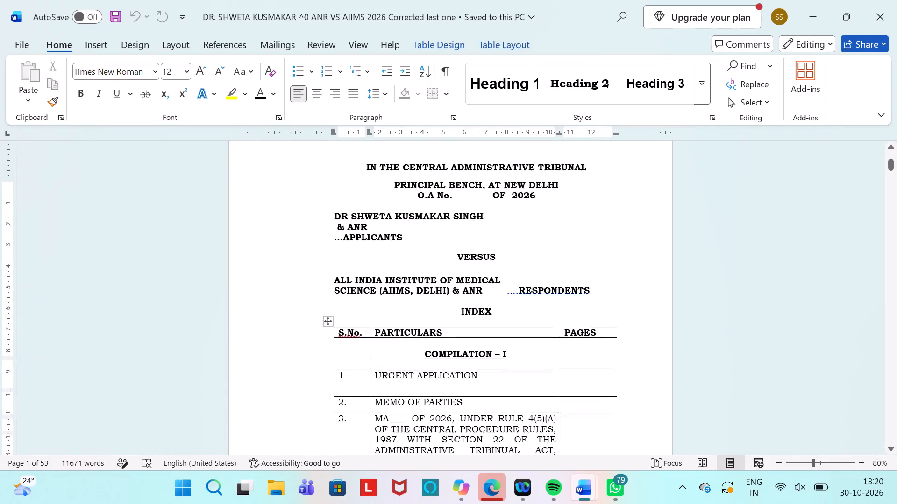
{"action": "scroll", "coordinate": [492, 297], "scroll_direction": "up", "scroll_amount": 3}
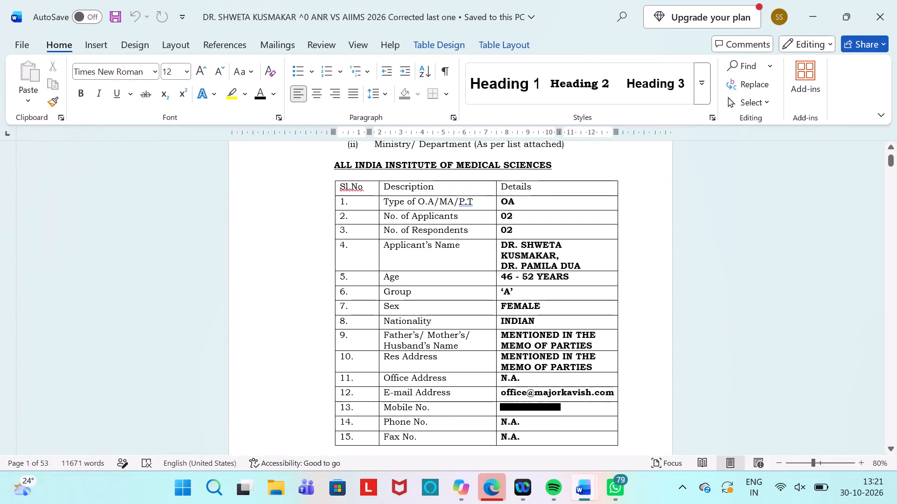
{"action": "scroll", "coordinate": [492, 297], "scroll_direction": "up", "scroll_amount": 1}
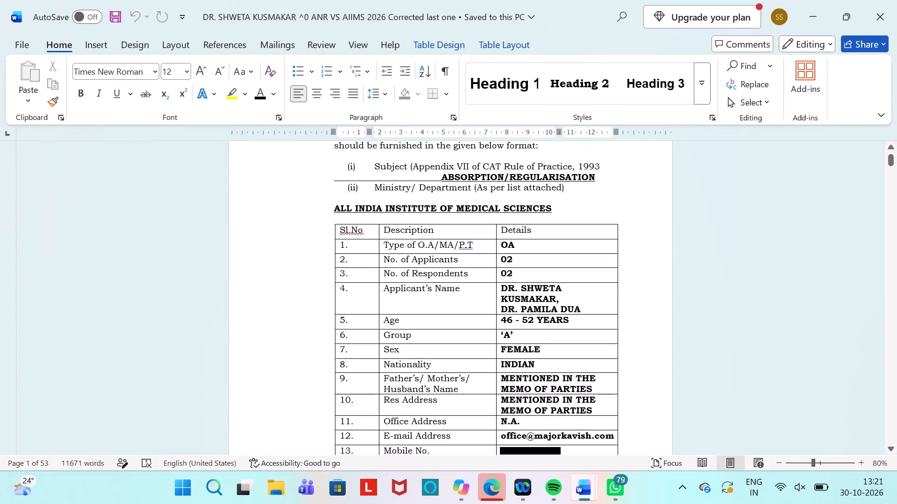
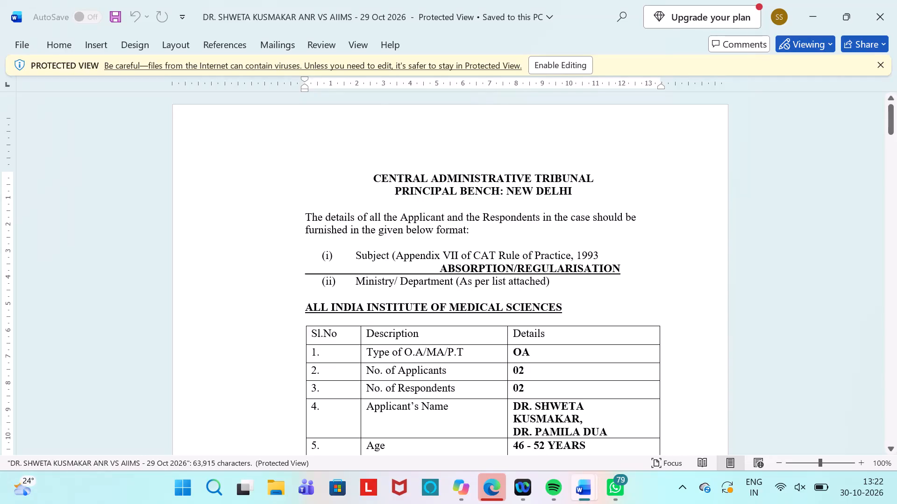
Review the application from the applicant details table through the index of annexures to the advocate's signature block.
{"action": "scroll", "coordinate": [562, 306], "scroll_direction": "down", "scroll_amount": 3}
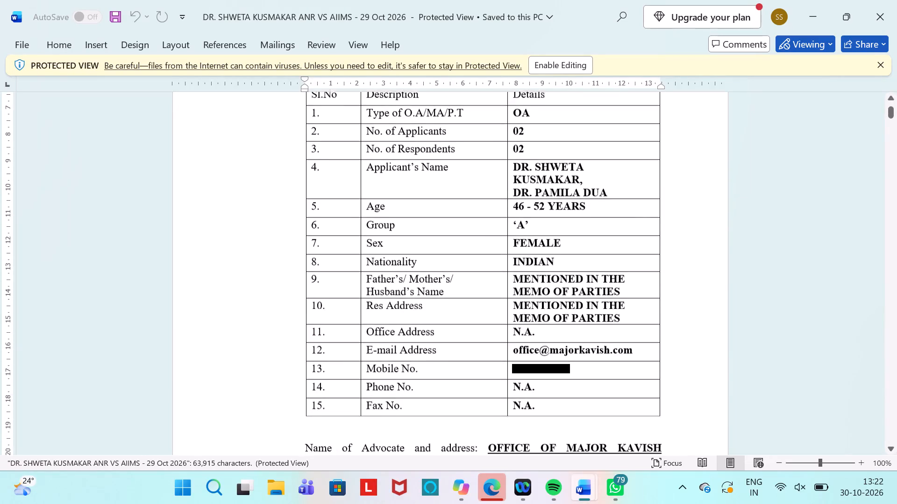
{"action": "scroll", "coordinate": [562, 306], "scroll_direction": "down", "scroll_amount": 4}
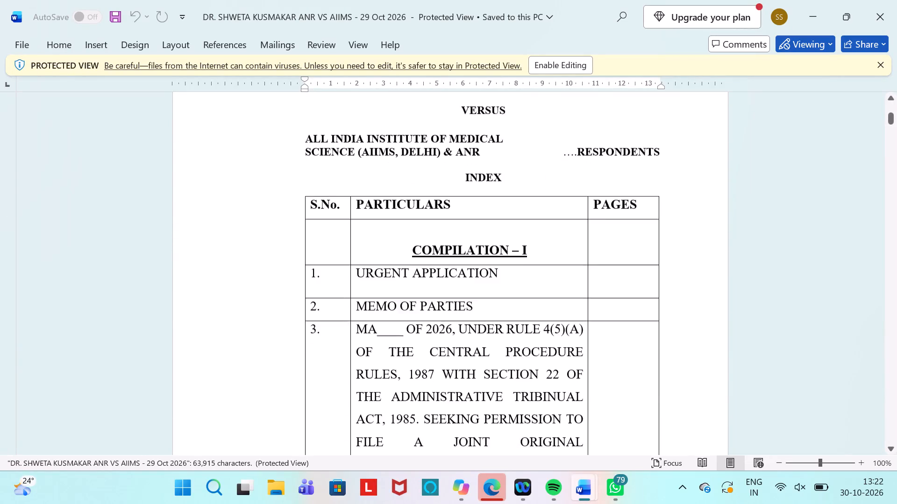
{"action": "scroll", "coordinate": [562, 306], "scroll_direction": "down", "scroll_amount": 6}
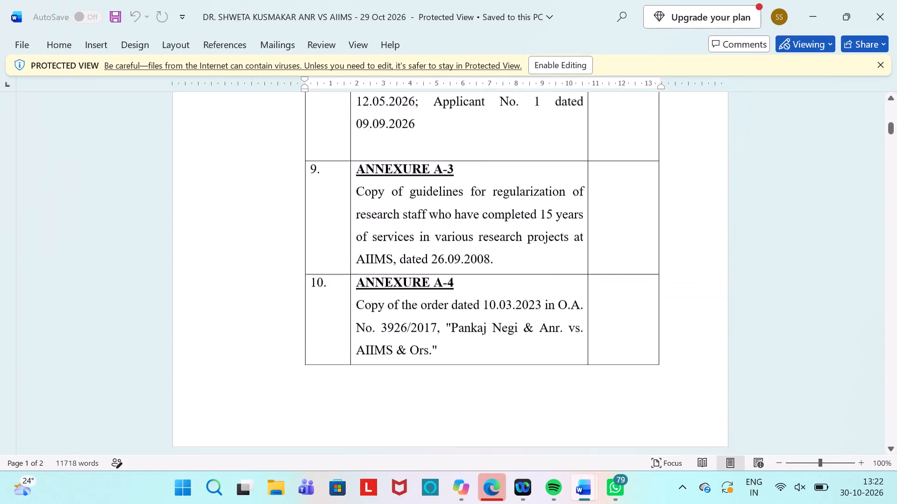
{"action": "scroll", "coordinate": [562, 306], "scroll_direction": "down", "scroll_amount": 7}
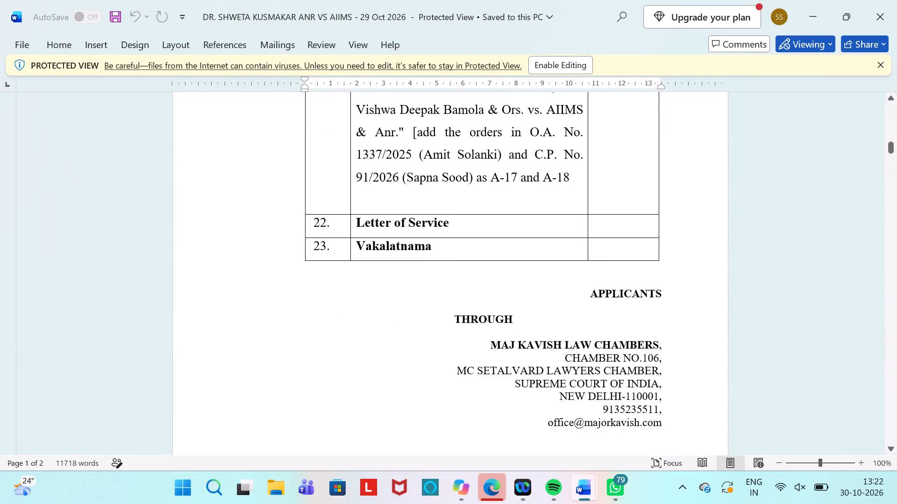
{"action": "scroll", "coordinate": [562, 306], "scroll_direction": "down", "scroll_amount": 1}
Enable editing of the protected tribunal application document.
{"action": "left_click", "coordinate": [554, 60]}
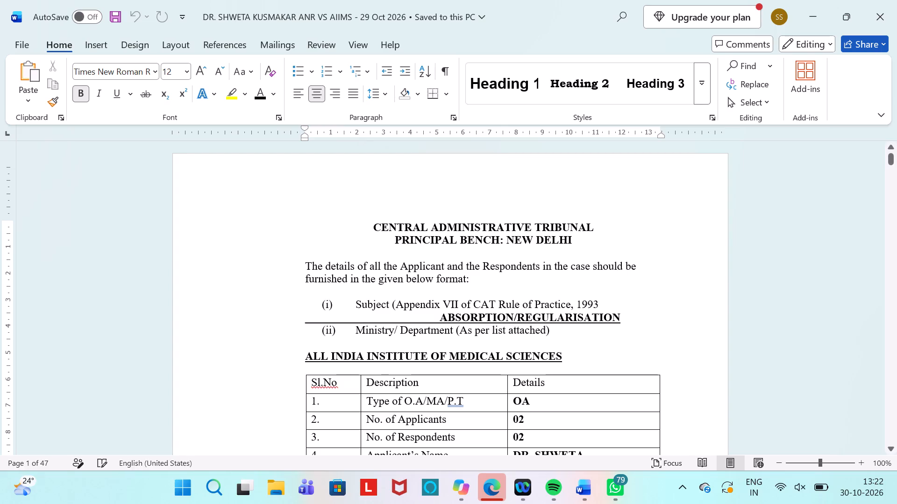
Look through the case details form and the compilation index at the start of the tribunal filing.
{"action": "scroll", "coordinate": [619, 270], "scroll_direction": "down", "scroll_amount": 1}
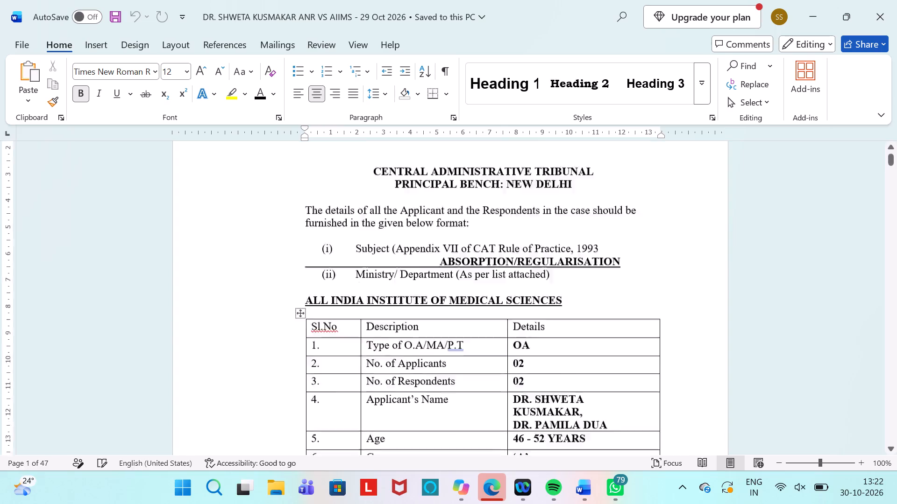
{"action": "scroll", "coordinate": [619, 270], "scroll_direction": "down", "scroll_amount": 6}
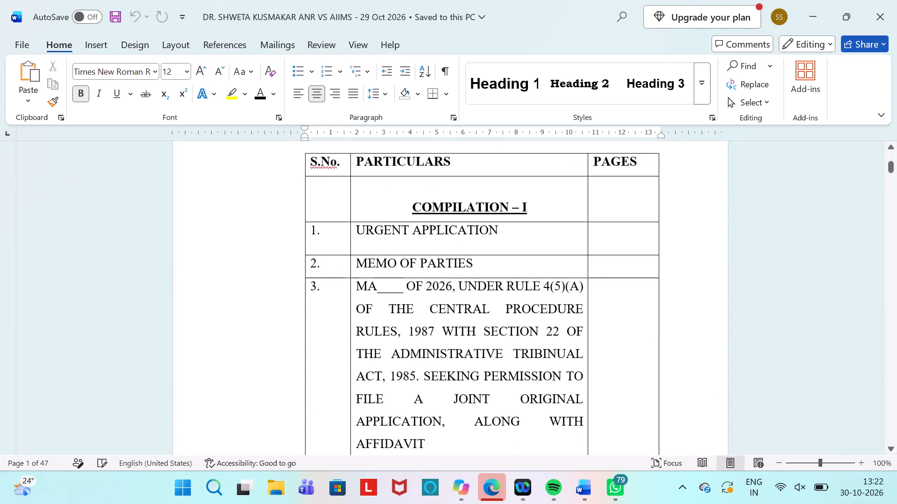
{"action": "scroll", "coordinate": [619, 270], "scroll_direction": "down", "scroll_amount": 9}
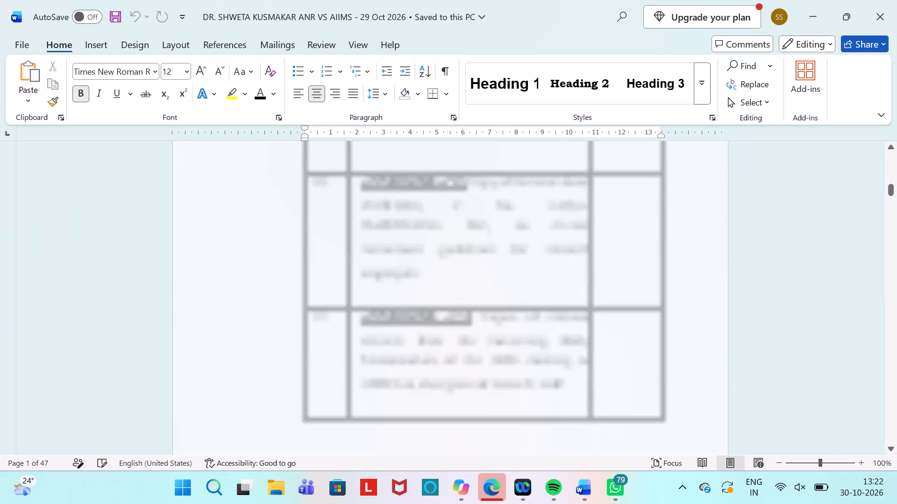
{"action": "scroll", "coordinate": [619, 270], "scroll_direction": "down", "scroll_amount": 1}
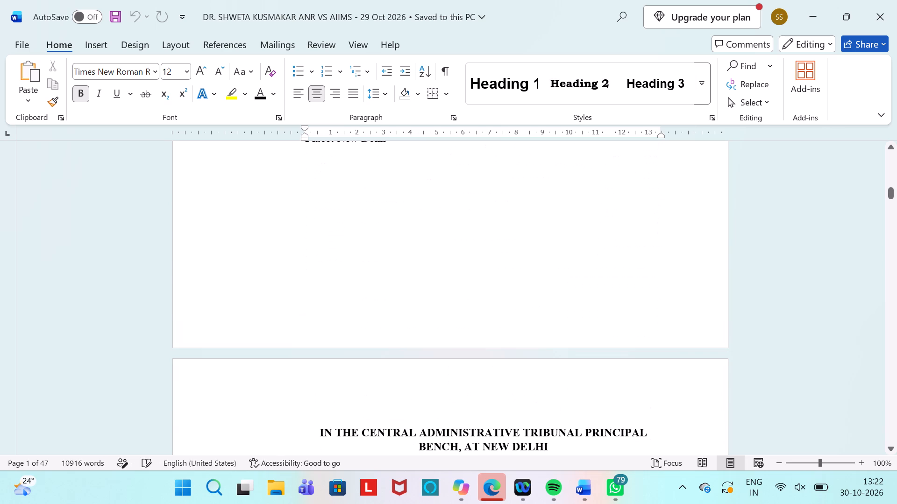
Skim the urgent application and the miscellaneous application for joint filing, as far as the Synopsis with List of Dates.
{"action": "scroll", "coordinate": [619, 270], "scroll_direction": "down", "scroll_amount": 2}
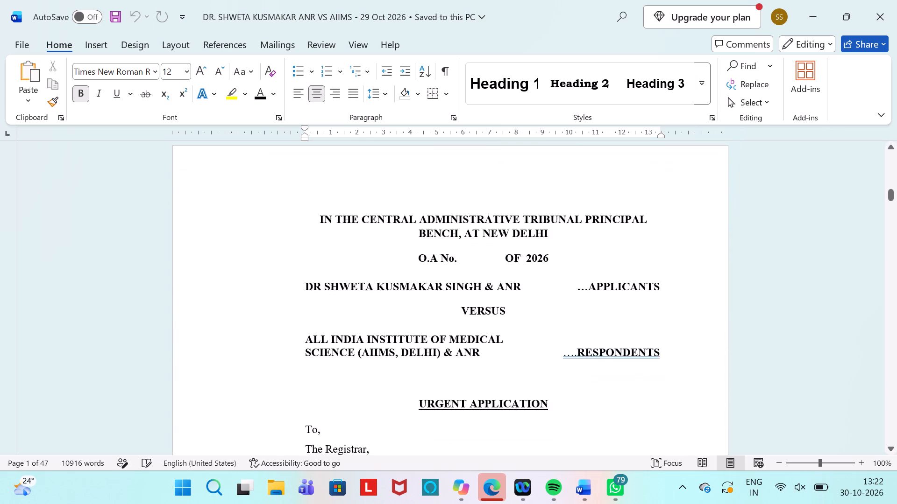
{"action": "scroll", "coordinate": [619, 270], "scroll_direction": "down", "scroll_amount": 10}
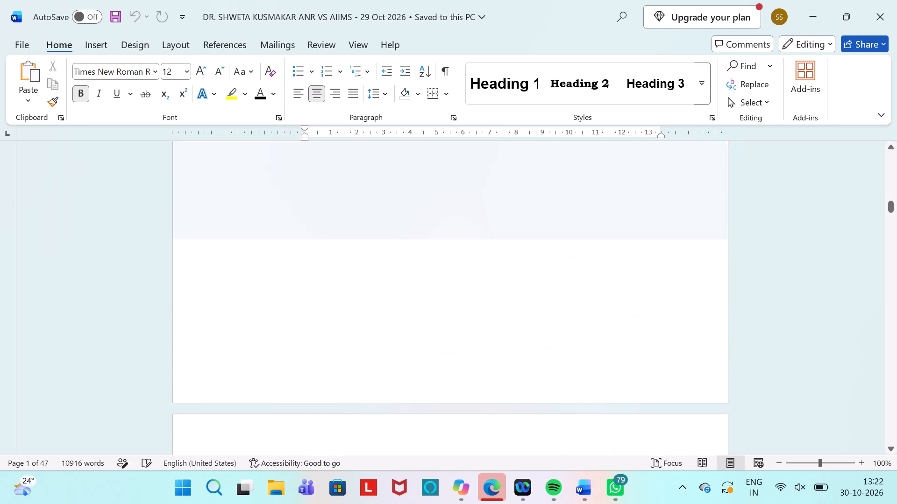
{"action": "scroll", "coordinate": [619, 270], "scroll_direction": "down", "scroll_amount": 7}
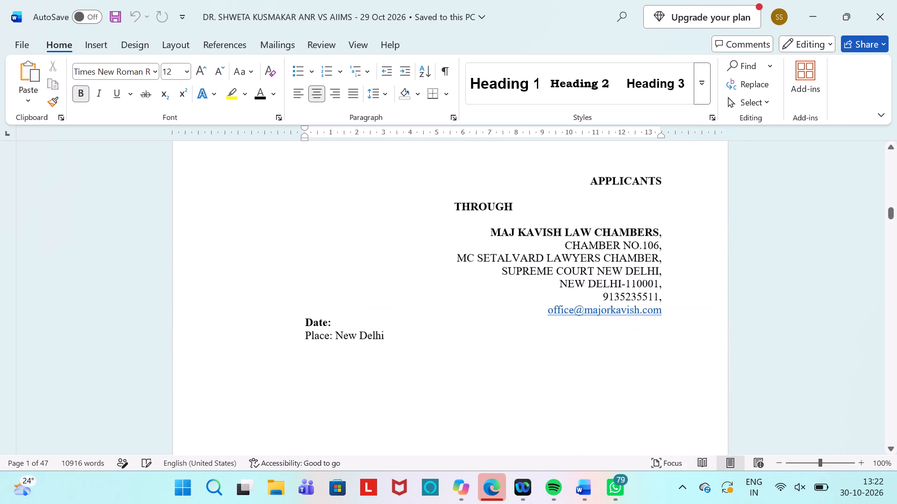
{"action": "scroll", "coordinate": [619, 270], "scroll_direction": "down", "scroll_amount": 6}
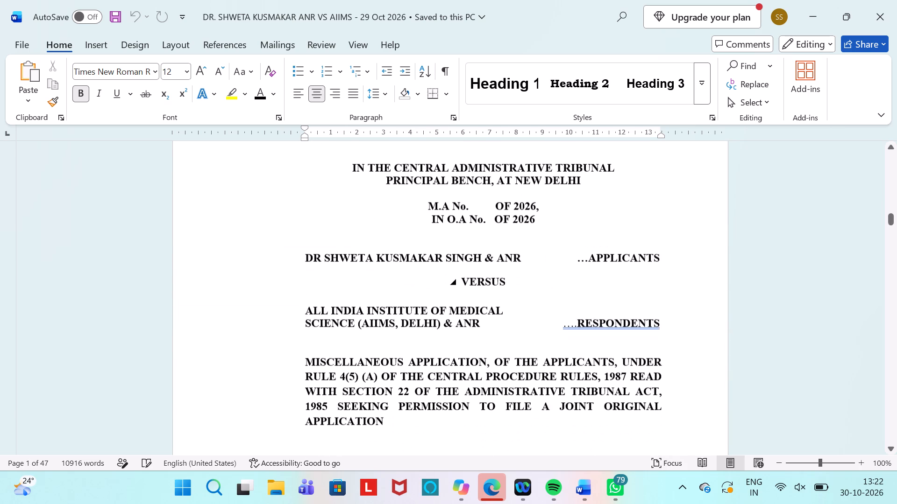
{"action": "scroll", "coordinate": [619, 270], "scroll_direction": "down", "scroll_amount": 3}
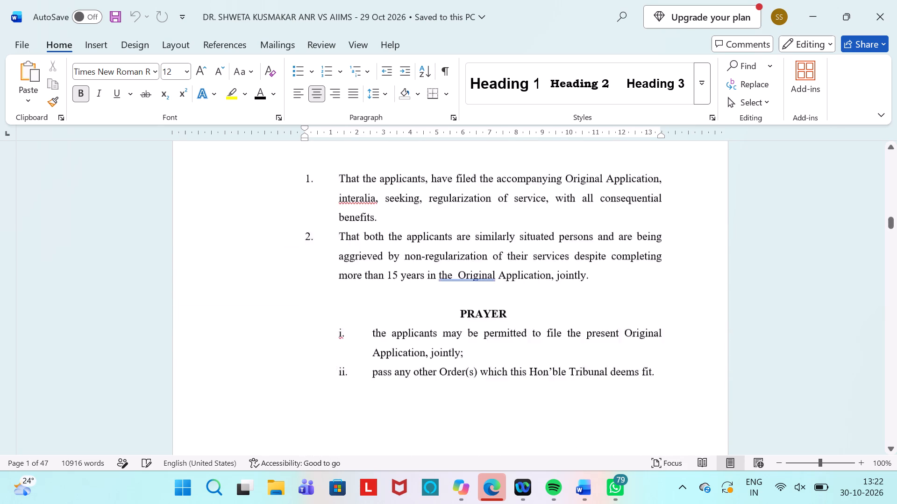
{"action": "scroll", "coordinate": [619, 270], "scroll_direction": "down", "scroll_amount": 6}
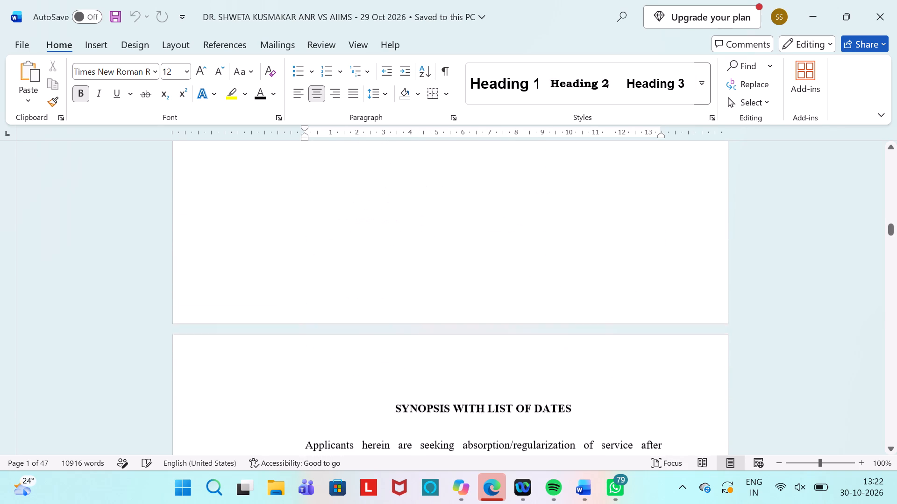
Read the synopsis from its opening paragraphs and skim on through the end of the list of dates.
{"action": "scroll", "coordinate": [619, 270], "scroll_direction": "down", "scroll_amount": 1}
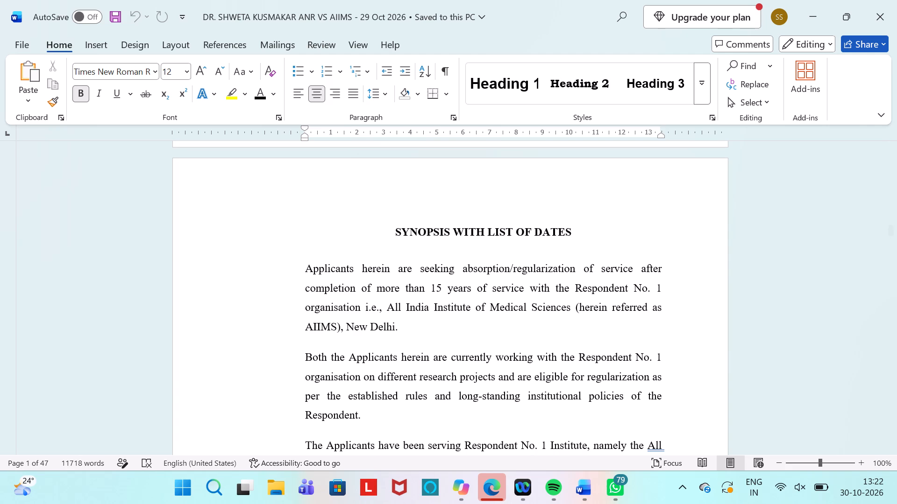
{"action": "scroll", "coordinate": [619, 270], "scroll_direction": "down", "scroll_amount": 1}
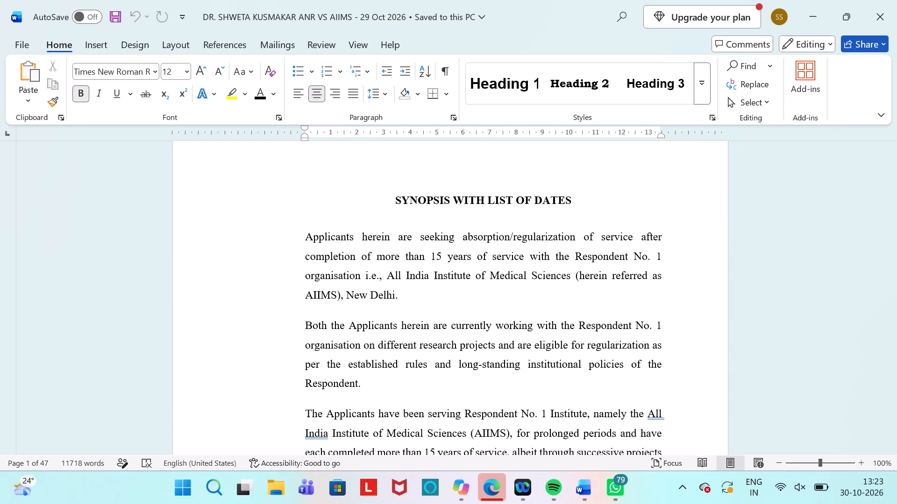
{"action": "scroll", "coordinate": [624, 251], "scroll_direction": "down", "scroll_amount": 1}
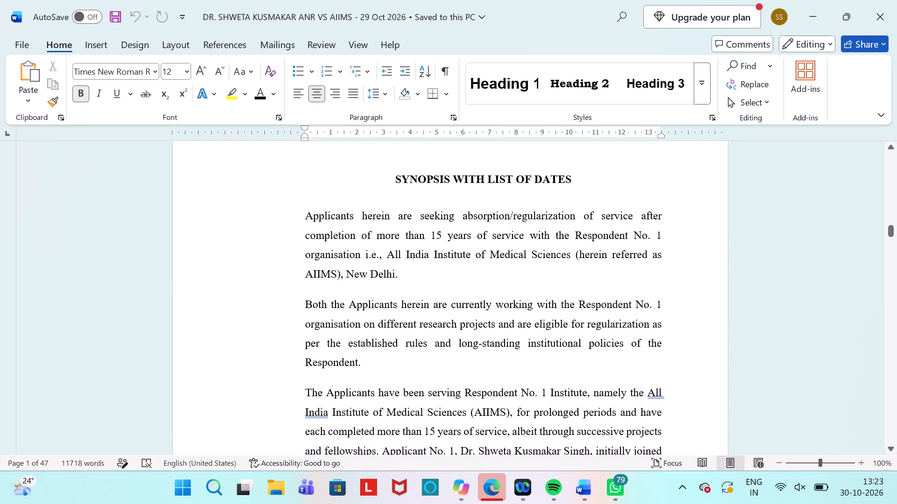
{"action": "scroll", "coordinate": [625, 247], "scroll_direction": "down", "scroll_amount": 2}
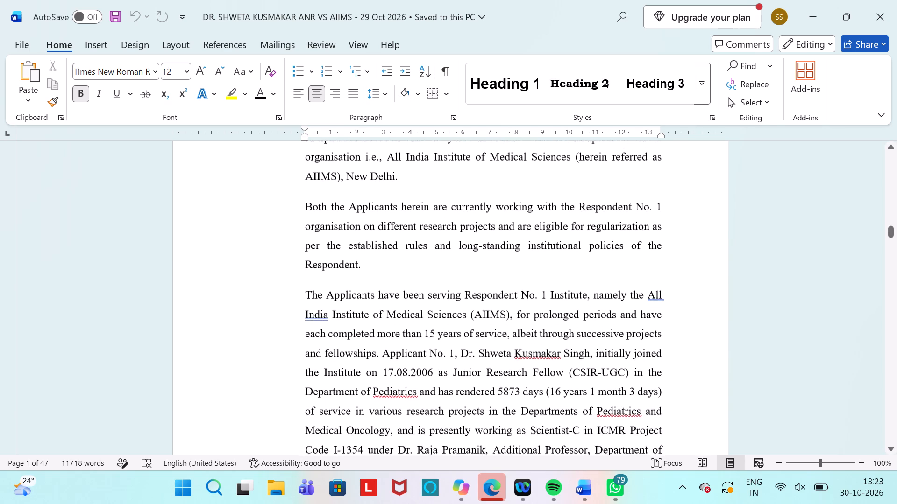
{"action": "scroll", "coordinate": [625, 247], "scroll_direction": "down", "scroll_amount": 2}
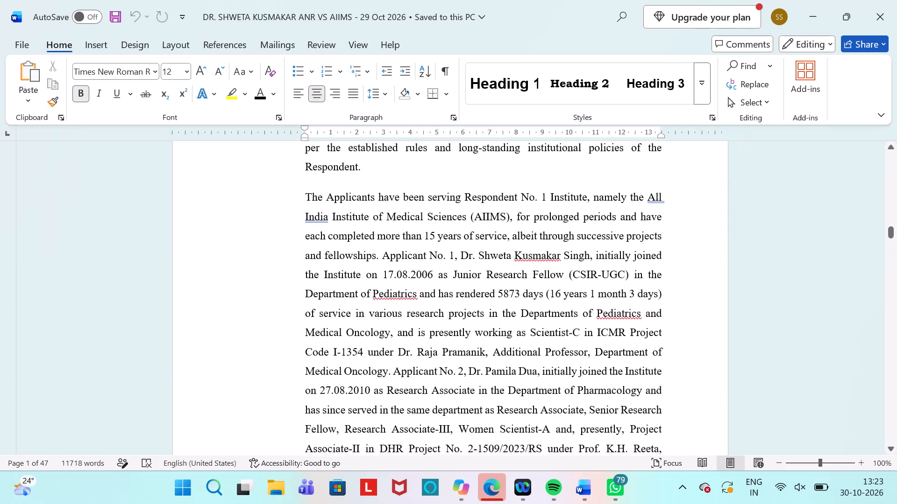
{"action": "scroll", "coordinate": [625, 247], "scroll_direction": "down", "scroll_amount": 2}
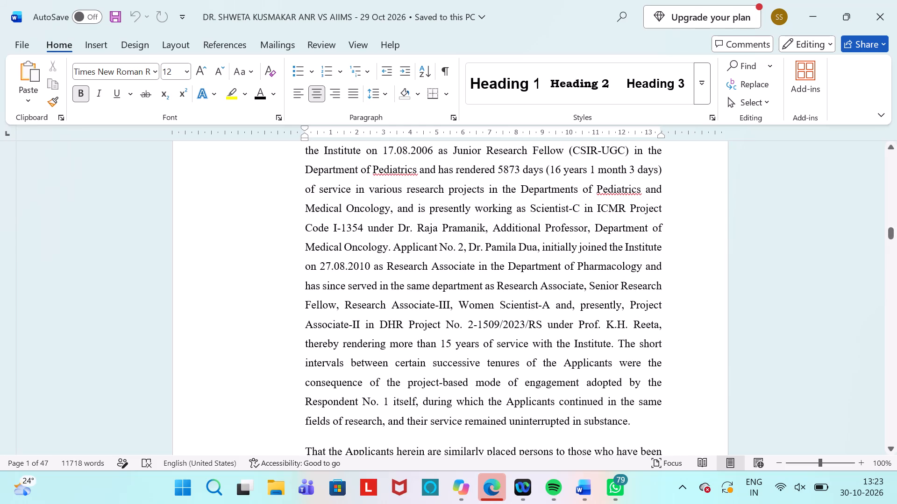
{"action": "scroll", "coordinate": [625, 247], "scroll_direction": "down", "scroll_amount": 3}
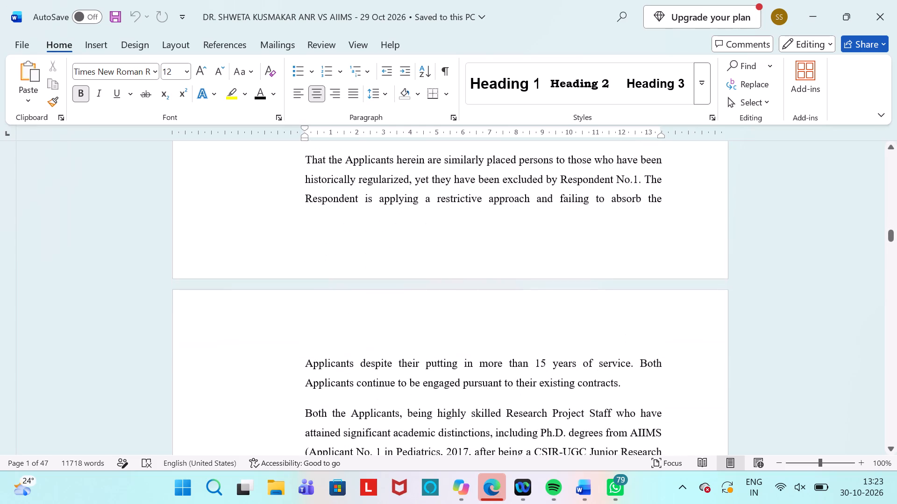
{"action": "scroll", "coordinate": [625, 247], "scroll_direction": "down", "scroll_amount": 7}
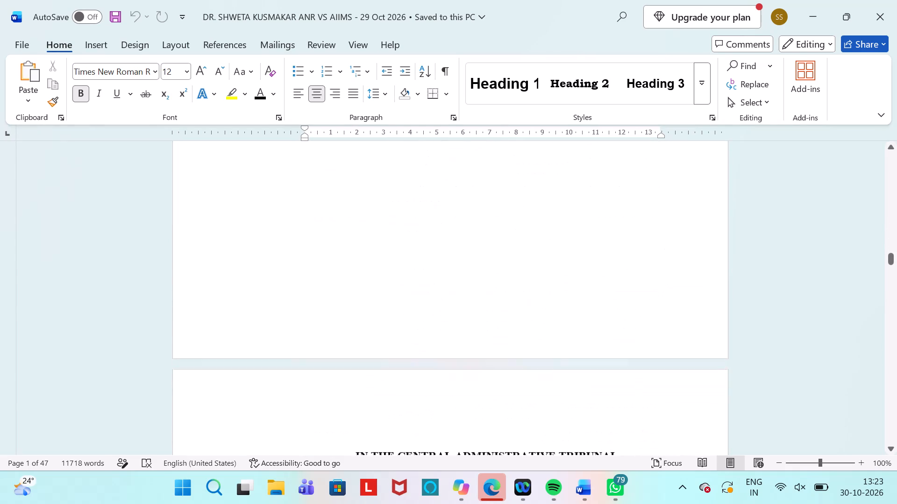
{"action": "scroll", "coordinate": [625, 247], "scroll_direction": "down", "scroll_amount": 1}
Review the List of Dates and Events table backwards from its last entries to its heading.
{"action": "scroll", "coordinate": [625, 247], "scroll_direction": "up", "scroll_amount": 3}
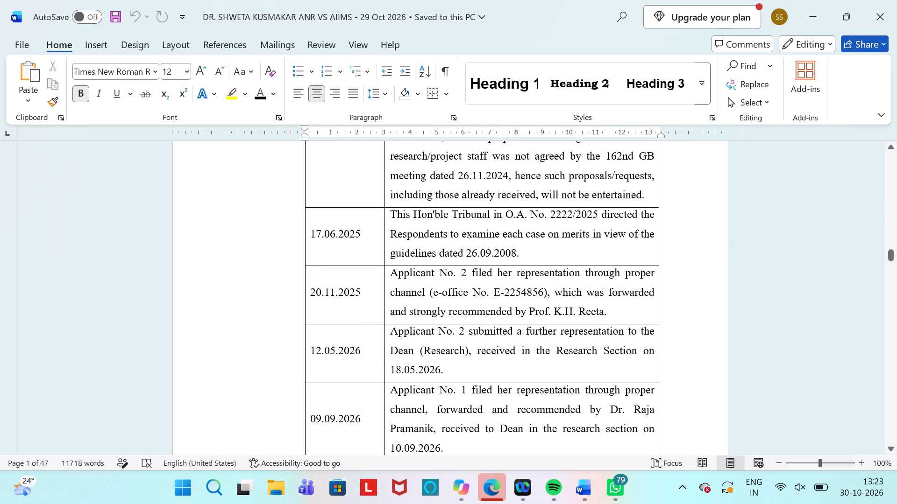
{"action": "scroll", "coordinate": [625, 247], "scroll_direction": "up", "scroll_amount": 2}
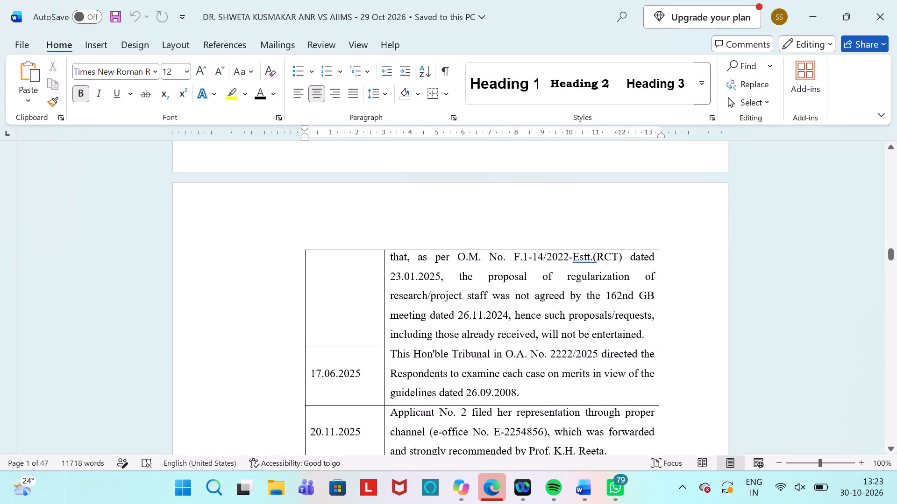
{"action": "scroll", "coordinate": [625, 247], "scroll_direction": "up", "scroll_amount": 1}
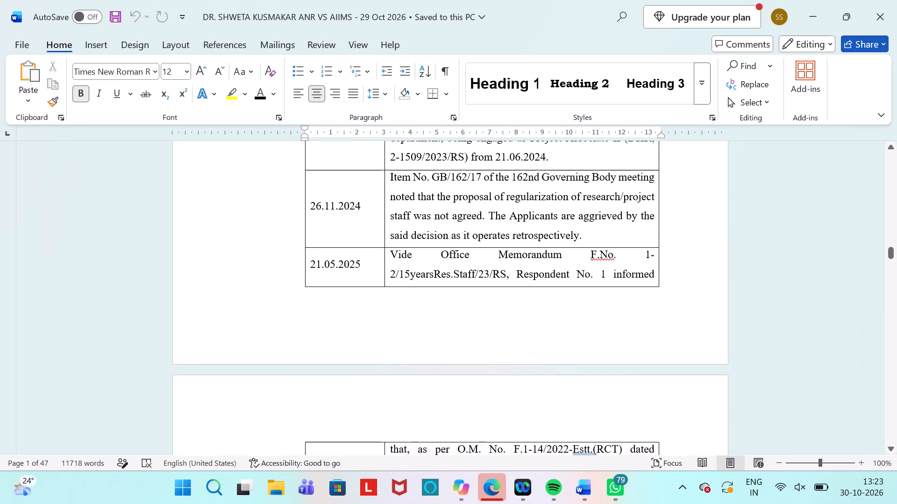
{"action": "scroll", "coordinate": [625, 247], "scroll_direction": "up", "scroll_amount": 3}
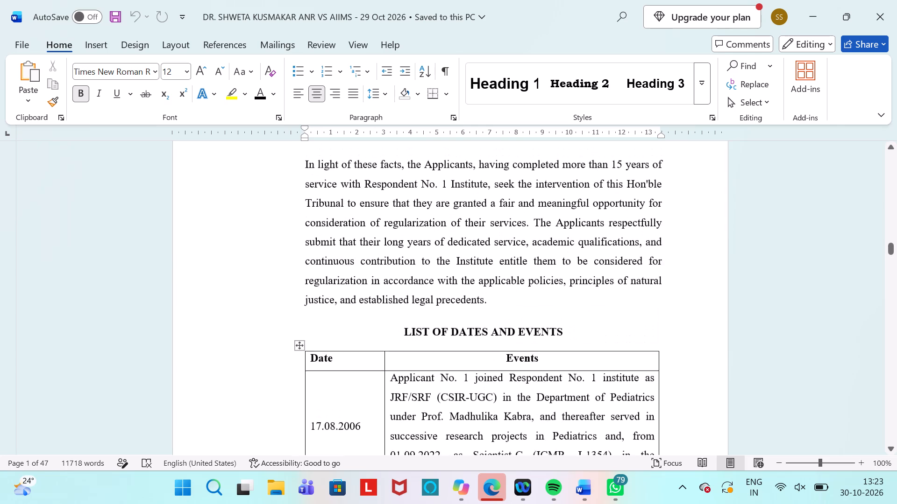
Re-read the synopsis paragraphs on the applicants' representations and the Office Memorandum dated 21.05.2025.
{"action": "scroll", "coordinate": [625, 247], "scroll_direction": "up", "scroll_amount": 5}
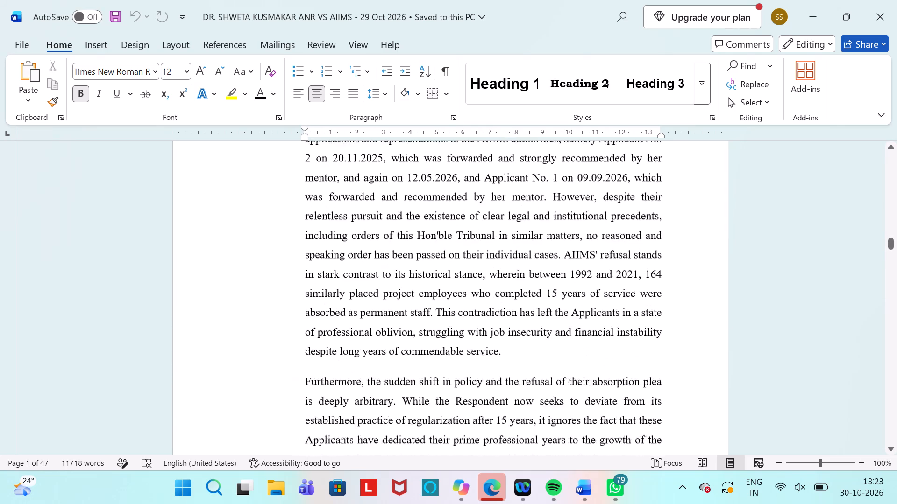
{"action": "scroll", "coordinate": [625, 247], "scroll_direction": "up", "scroll_amount": 1}
{"action": "scroll", "coordinate": [625, 247], "scroll_direction": "down", "scroll_amount": 1}
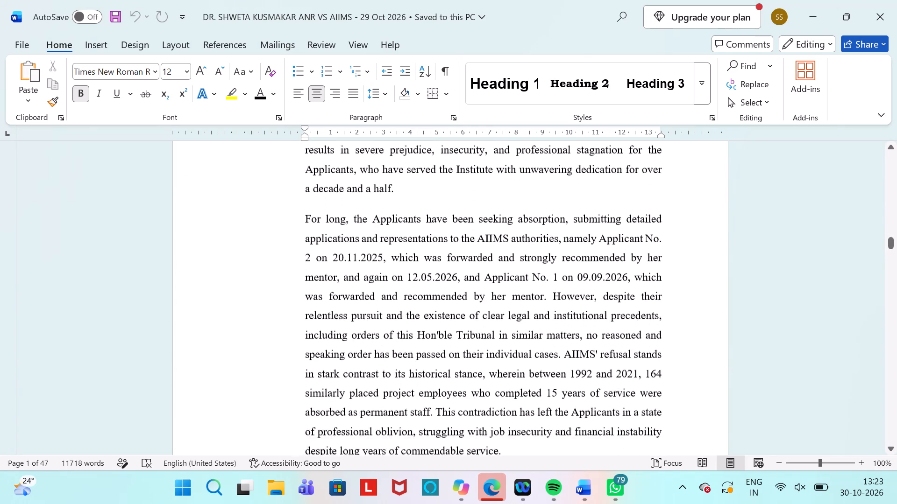
{"action": "scroll", "coordinate": [625, 247], "scroll_direction": "down", "scroll_amount": 1}
{"action": "scroll", "coordinate": [625, 247], "scroll_direction": "up", "scroll_amount": 1}
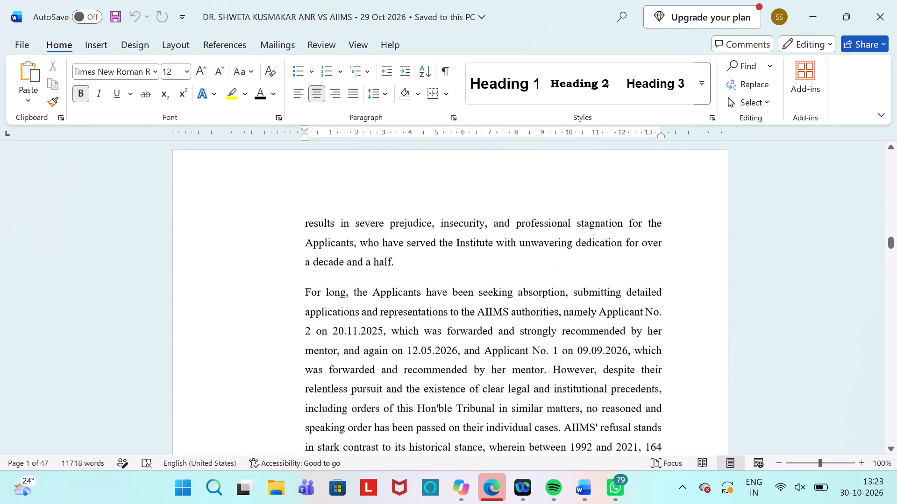
{"action": "scroll", "coordinate": [625, 247], "scroll_direction": "up", "scroll_amount": 2}
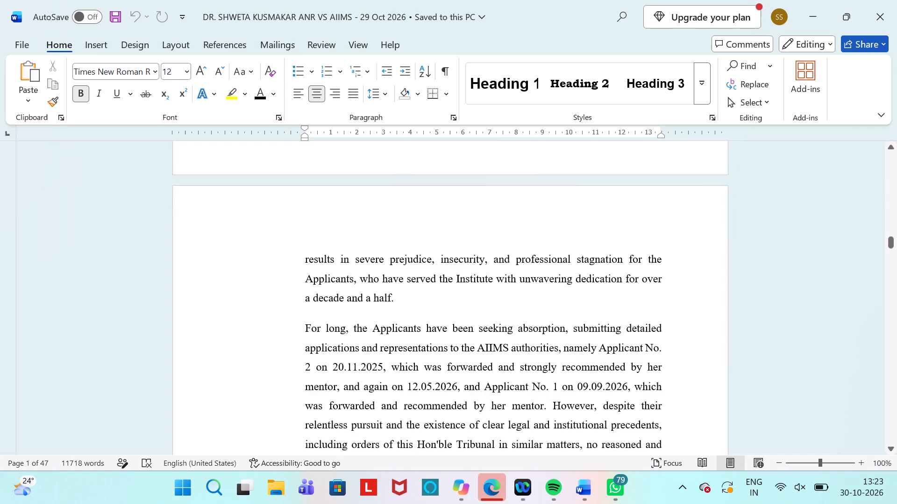
{"action": "scroll", "coordinate": [625, 247], "scroll_direction": "up", "scroll_amount": 2}
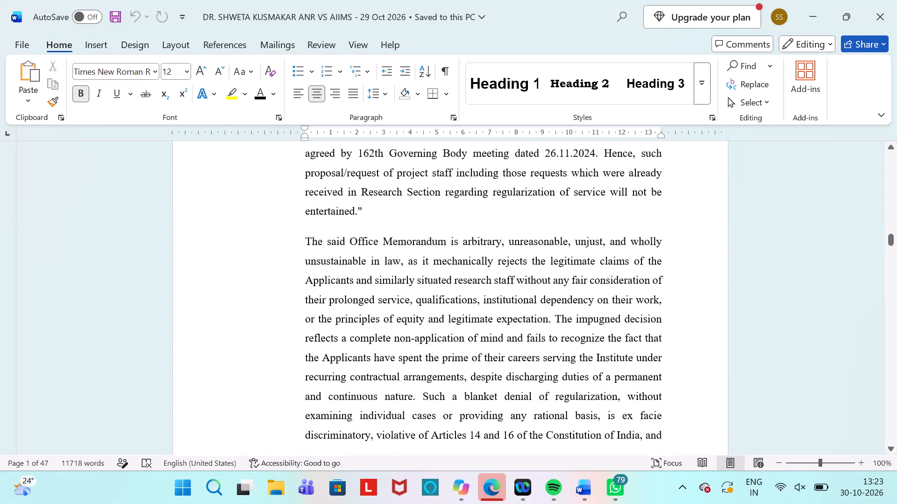
{"action": "scroll", "coordinate": [625, 247], "scroll_direction": "up", "scroll_amount": 1}
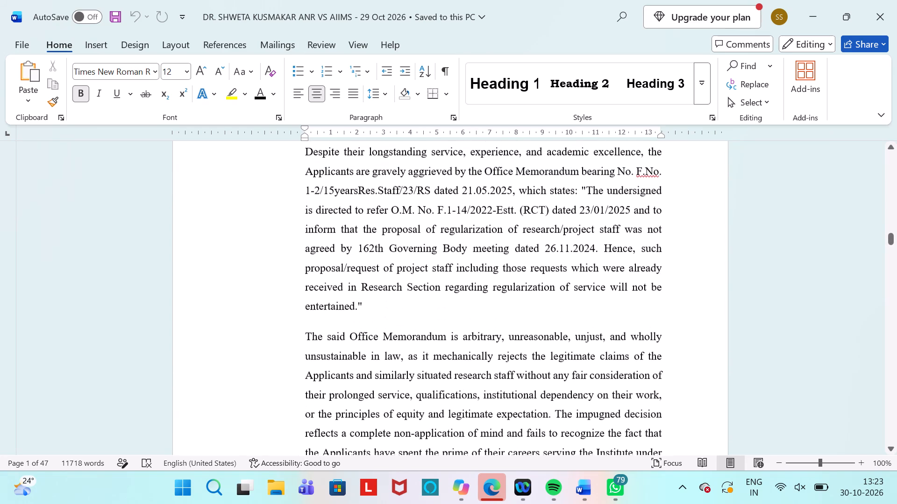
{"action": "scroll", "coordinate": [625, 247], "scroll_direction": "up", "scroll_amount": 1}
Read the synopsis from the challenge to the Office Memorandum through to the List of Dates and Events heading.
{"action": "scroll", "coordinate": [625, 247], "scroll_direction": "down", "scroll_amount": 2}
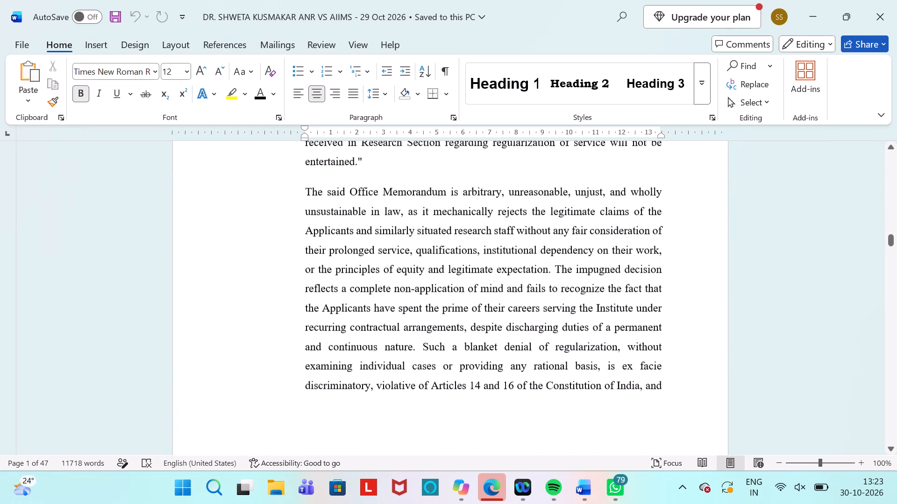
{"action": "scroll", "coordinate": [625, 247], "scroll_direction": "down", "scroll_amount": 4}
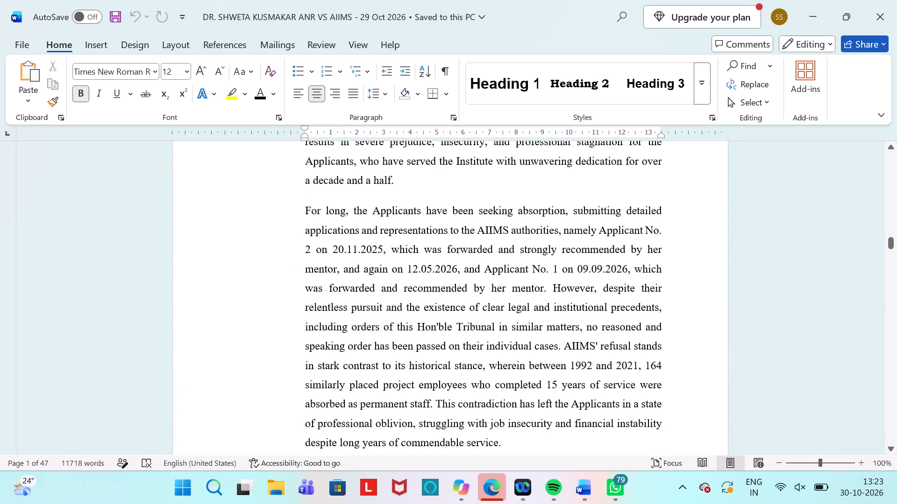
{"action": "scroll", "coordinate": [625, 247], "scroll_direction": "down", "scroll_amount": 2}
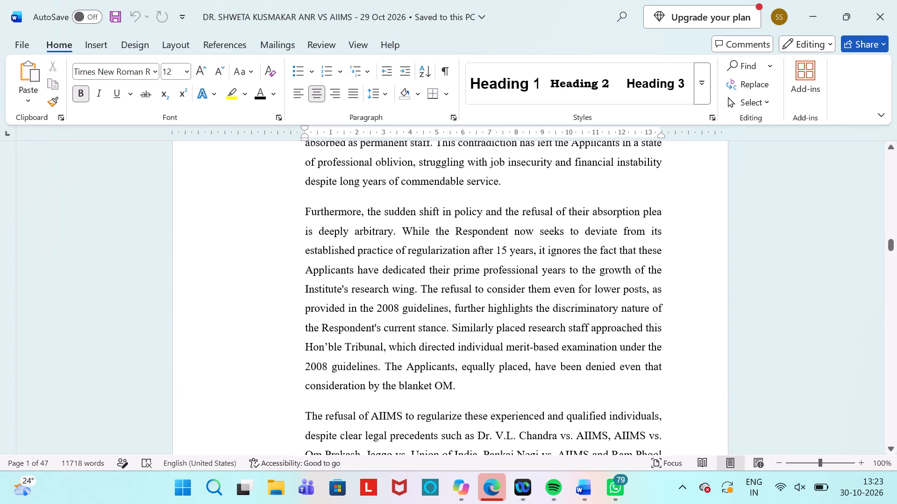
{"action": "scroll", "coordinate": [586, 278], "scroll_direction": "down", "scroll_amount": 1}
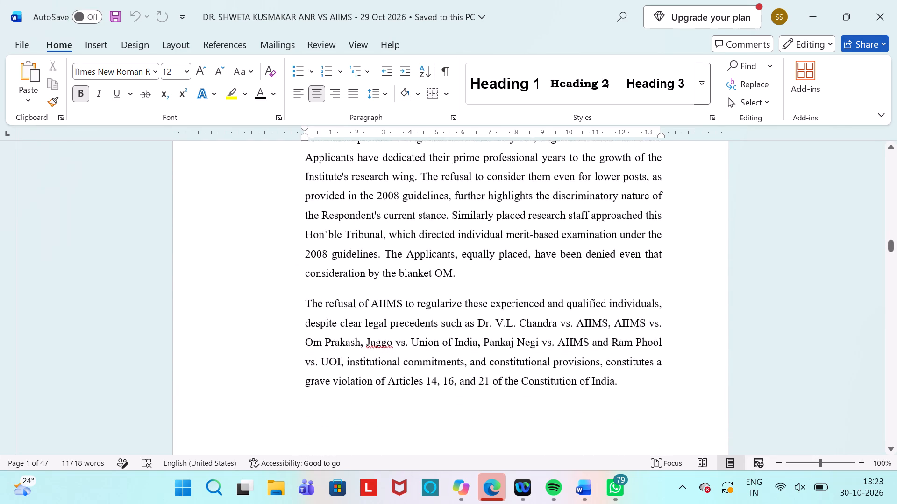
{"action": "scroll", "coordinate": [586, 278], "scroll_direction": "down", "scroll_amount": 5}
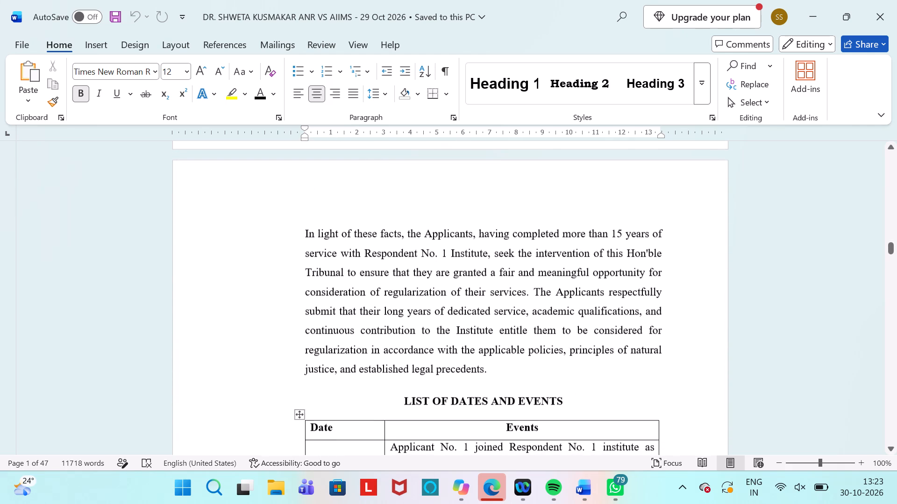
Re-read the synopsis from its title through the paragraph describing both applicants' service history with the Institute.
{"action": "scroll", "coordinate": [586, 278], "scroll_direction": "up", "scroll_amount": 8}
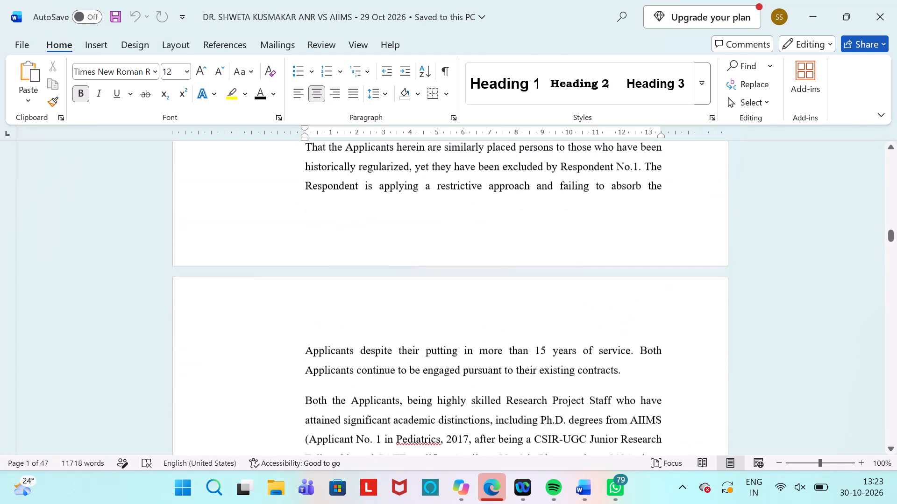
{"action": "scroll", "coordinate": [586, 278], "scroll_direction": "up", "scroll_amount": 4}
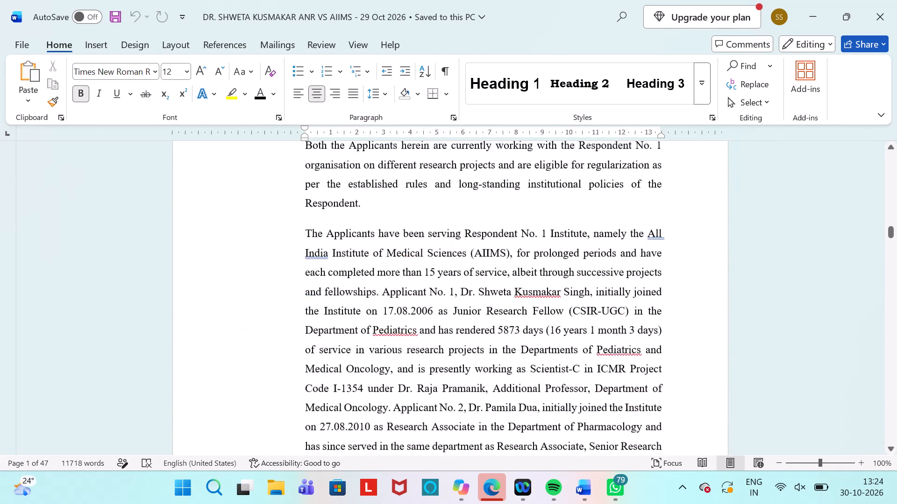
{"action": "scroll", "coordinate": [586, 278], "scroll_direction": "up", "scroll_amount": 2}
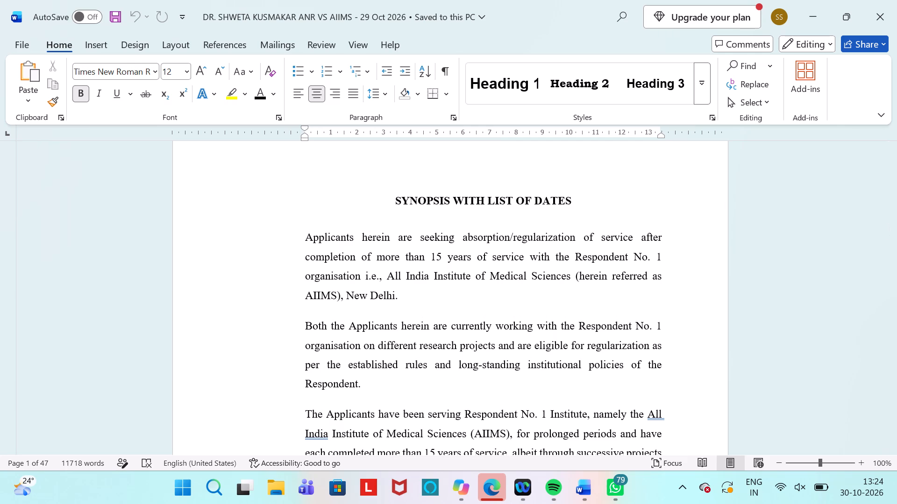
{"action": "scroll", "coordinate": [586, 278], "scroll_direction": "down", "scroll_amount": 1}
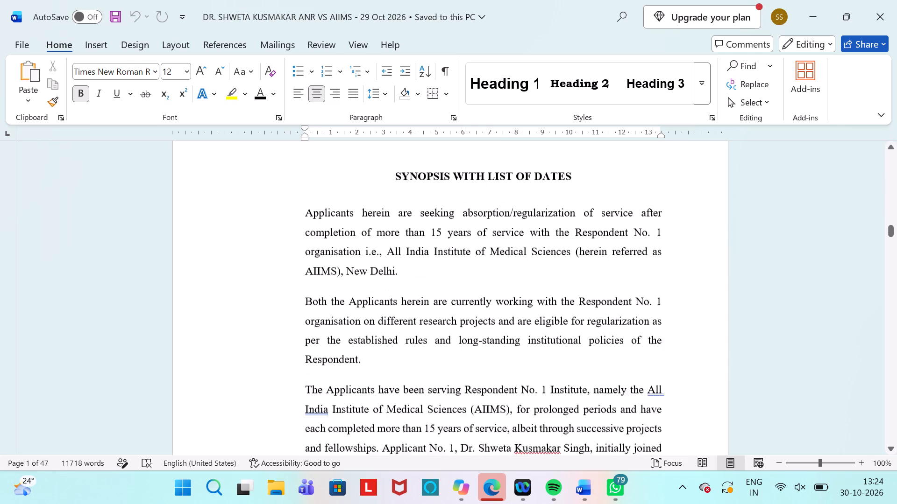
{"action": "scroll", "coordinate": [586, 278], "scroll_direction": "down", "scroll_amount": 2}
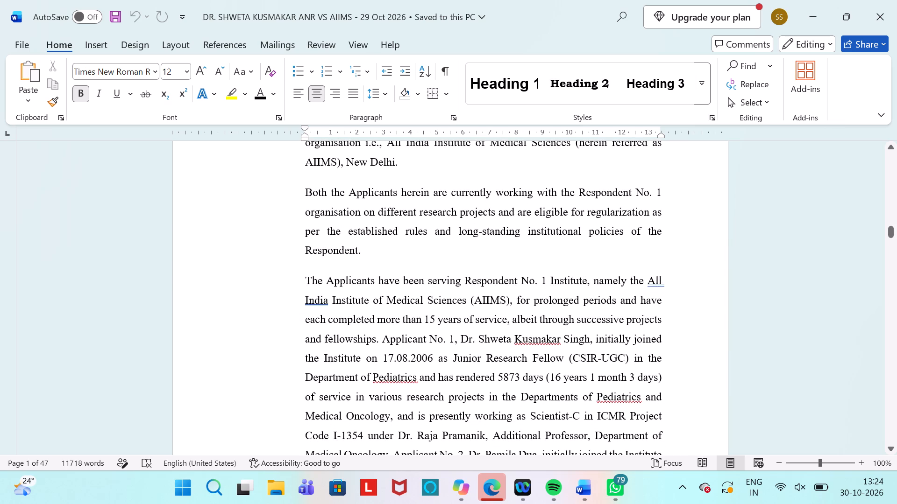
{"action": "scroll", "coordinate": [586, 278], "scroll_direction": "down", "scroll_amount": 1}
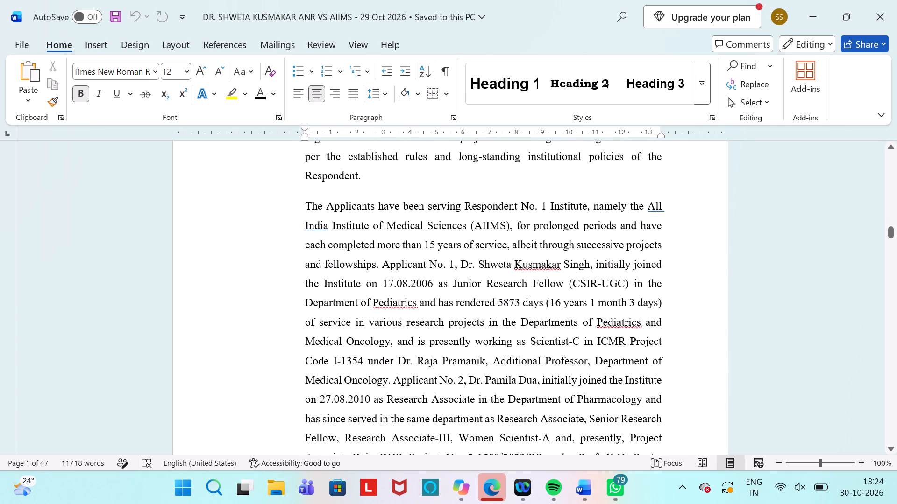
{"action": "scroll", "coordinate": [500, 315], "scroll_direction": "down", "scroll_amount": 1}
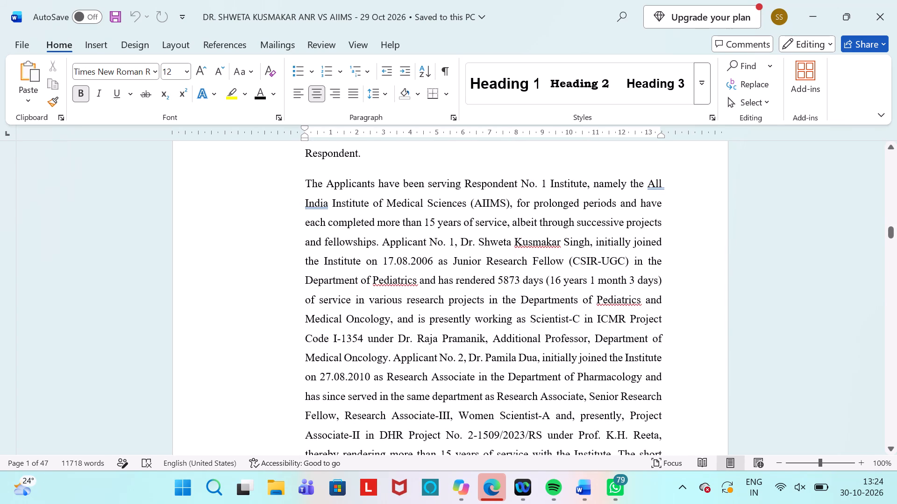
{"action": "scroll", "coordinate": [432, 359], "scroll_direction": "down", "scroll_amount": 1}
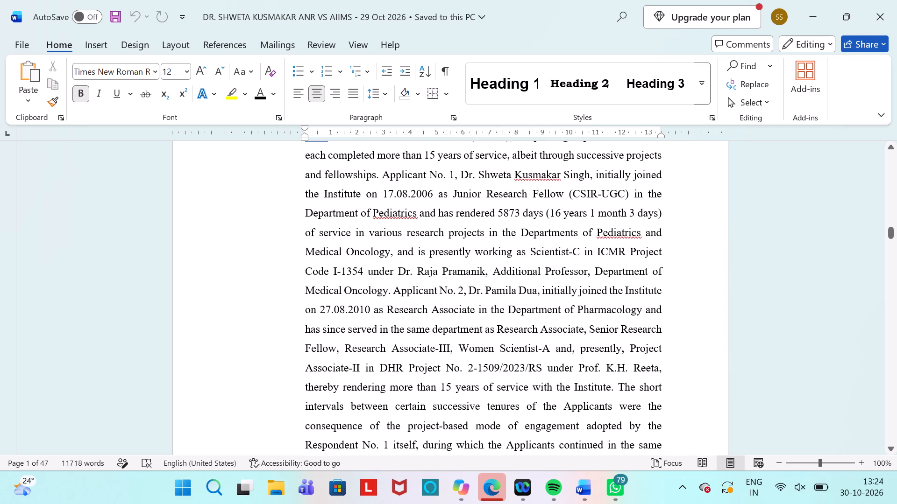
{"action": "scroll", "coordinate": [635, 301], "scroll_direction": "down", "scroll_amount": 1}
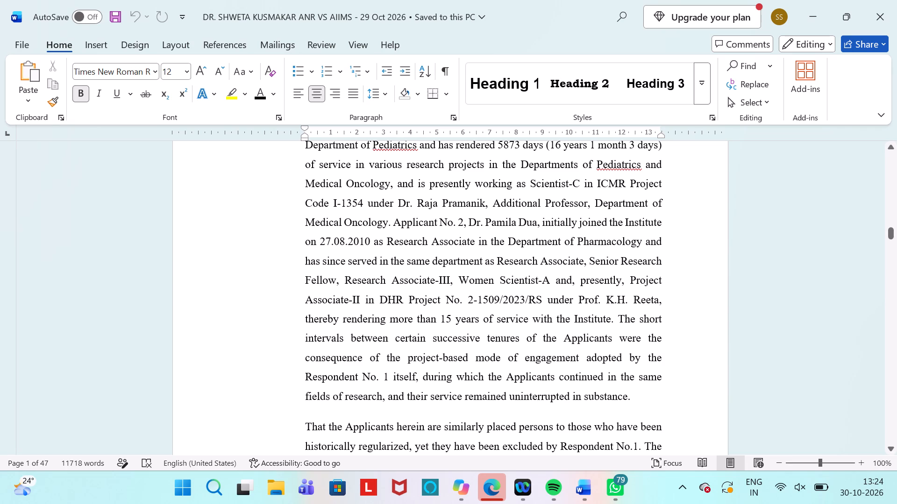
{"action": "scroll", "coordinate": [655, 261], "scroll_direction": "down", "scroll_amount": 1}
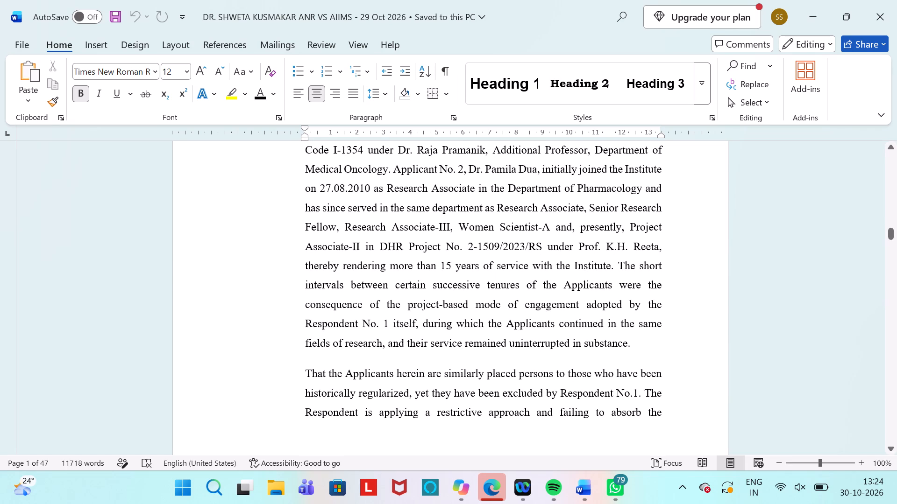
{"action": "scroll", "coordinate": [542, 215], "scroll_direction": "down", "scroll_amount": 1}
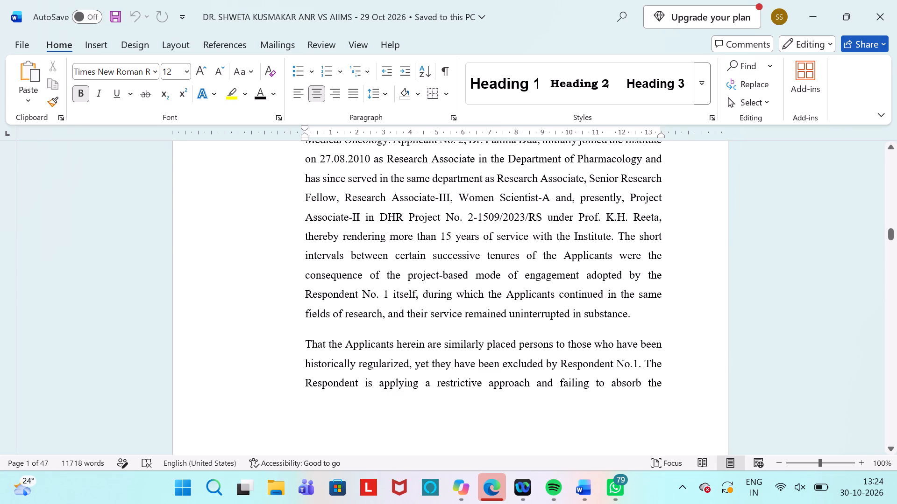
{"action": "scroll", "coordinate": [490, 226], "scroll_direction": "up", "scroll_amount": 1}
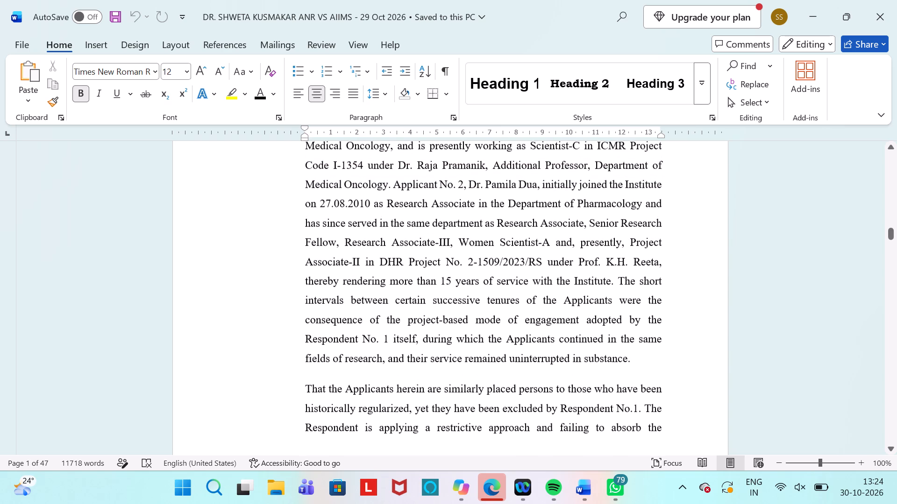
{"action": "scroll", "coordinate": [490, 226], "scroll_direction": "down", "scroll_amount": 2}
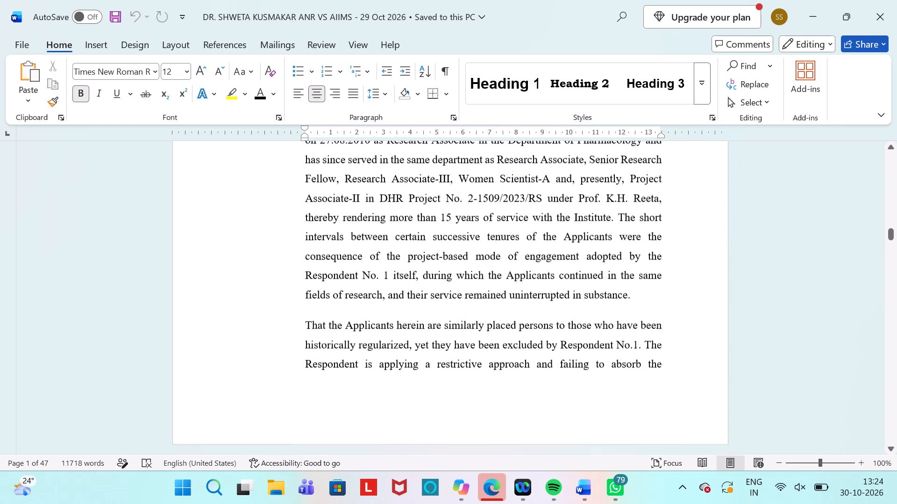
{"action": "scroll", "coordinate": [490, 226], "scroll_direction": "down", "scroll_amount": 1}
{"action": "scroll", "coordinate": [490, 226], "scroll_direction": "up", "scroll_amount": 1}
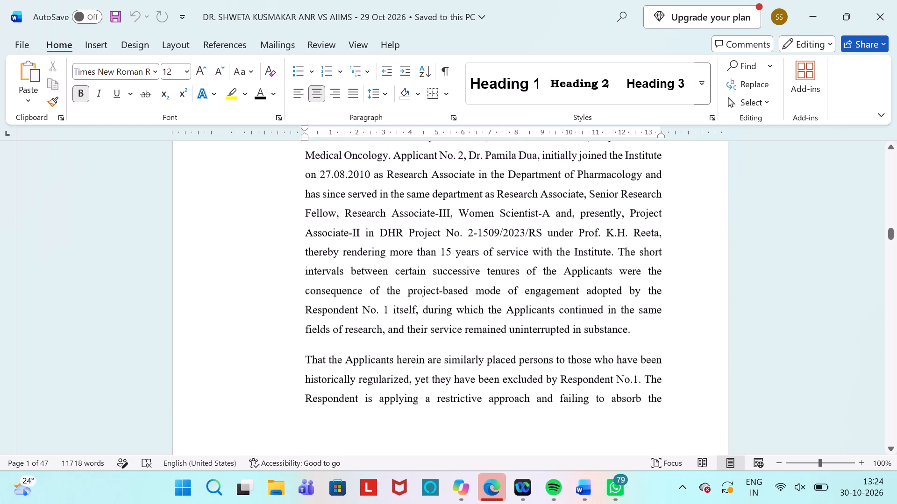
{"action": "scroll", "coordinate": [490, 226], "scroll_direction": "up", "scroll_amount": 1}
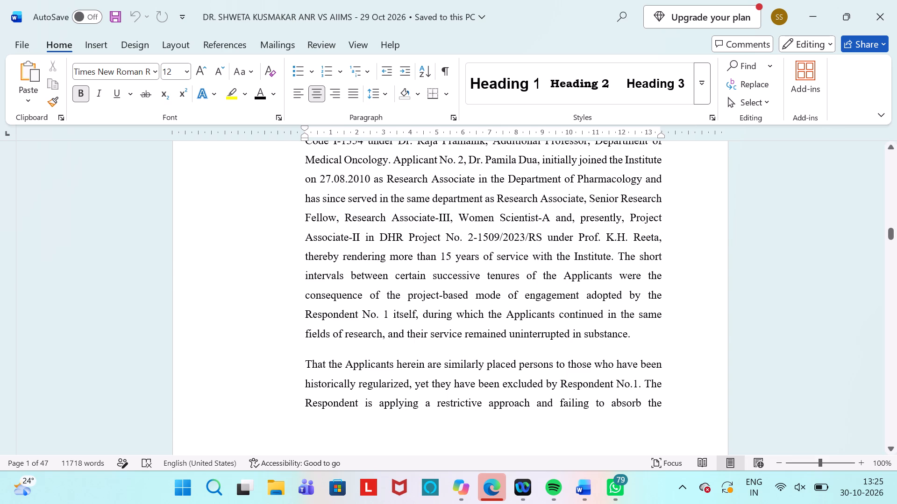
Replace "and, presently," after "Women Scientist-A" with a comma in Applicant No. 2's service history in the synopsis.
{"action": "left_click", "coordinate": [624, 220]}
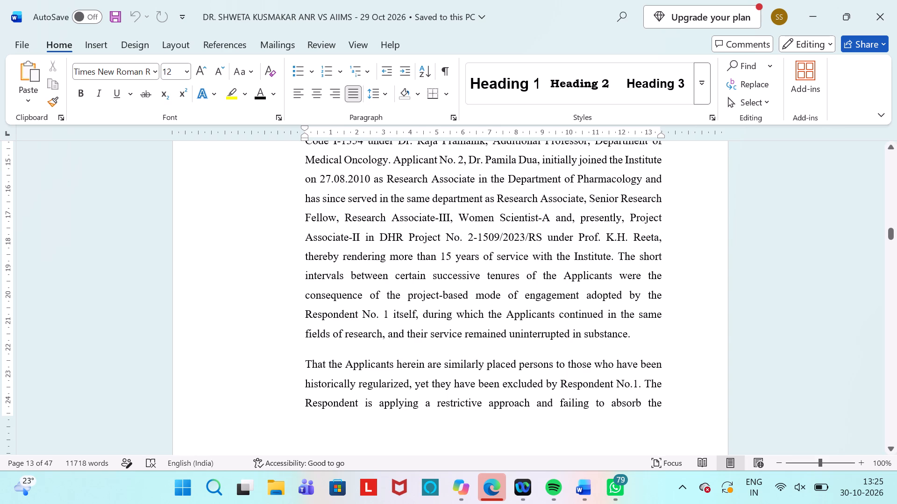
{"action": "key", "text": "BackSpace"}
{"action": "key", "text": "BackSpace"}
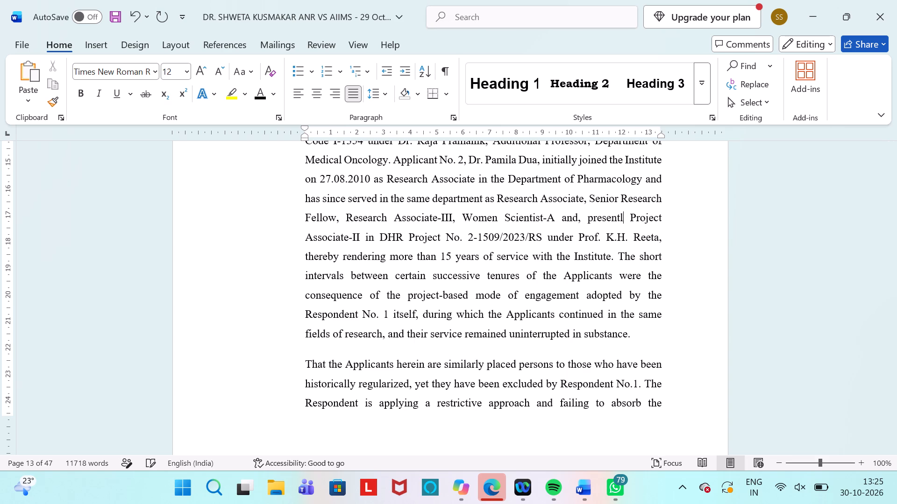
{"action": "key", "text": "BackSpace"}
{"action": "key", "text": "BackSpace"}
{"action": "key", "text": "BackSpace"}
{"action": "key", "text": "BackSpace"}
{"action": "key", "text": "BackSpace"}
{"action": "key", "text": "BackSpace"}
{"action": "key", "text": "BackSpace"}
{"action": "key", "text": "BackSpace"}
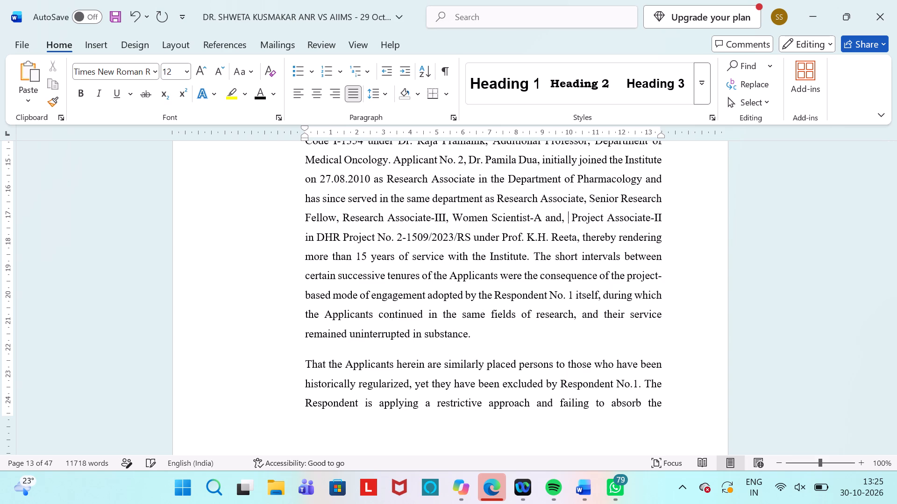
{"action": "key", "text": "BackSpace"}
{"action": "key", "text": "BackSpace"}
{"action": "key", "text": "BackSpace"}
{"action": "key", "text": "BackSpace"}
{"action": "key", "text": "BackSpace"}
{"action": "key", "text": "BackSpace"}
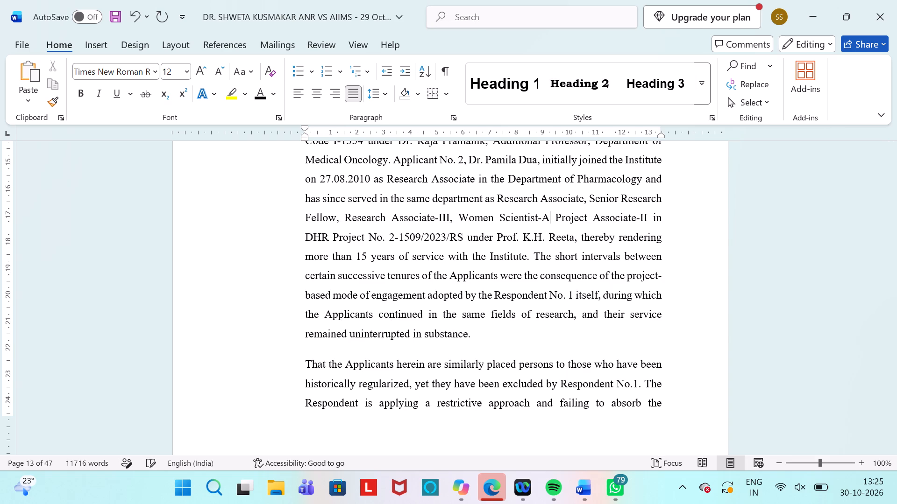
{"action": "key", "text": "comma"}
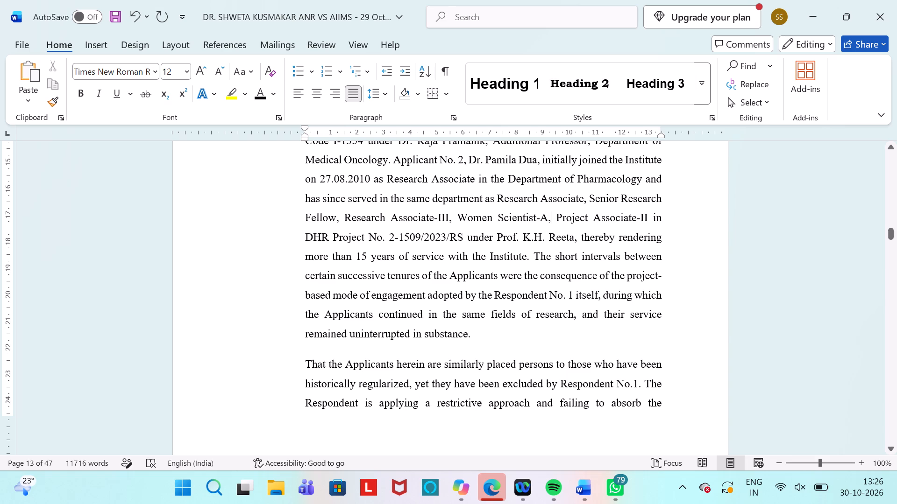
In Applicant No. 2's service history in the synopsis, insert "and presently in an AYUSH funded project" after "Project Associate-II".
{"action": "key", "text": "Right"}
{"action": "key", "text": "BackSpace"}
{"action": "key", "text": "space"}
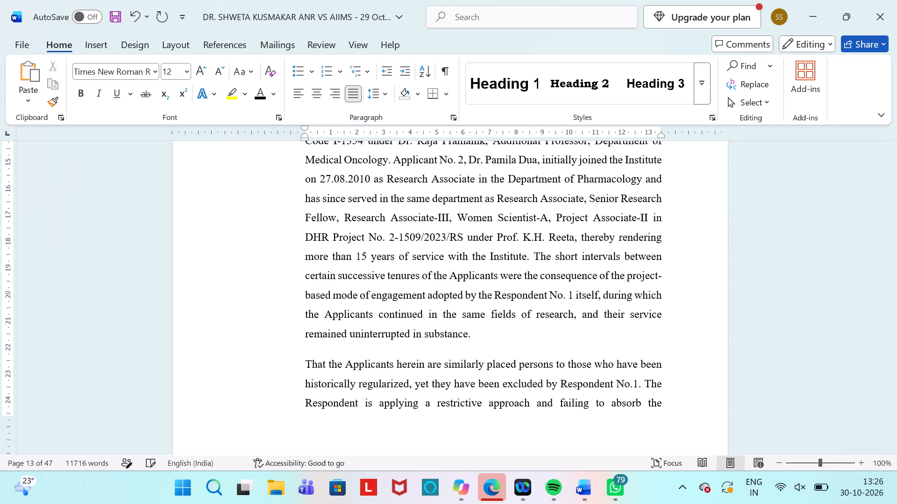
{"action": "left_click", "coordinate": [652, 216]}
{"action": "type", "text": "and"}
{"action": "key", "text": "space"}
{"action": "type", "text": "presently"}
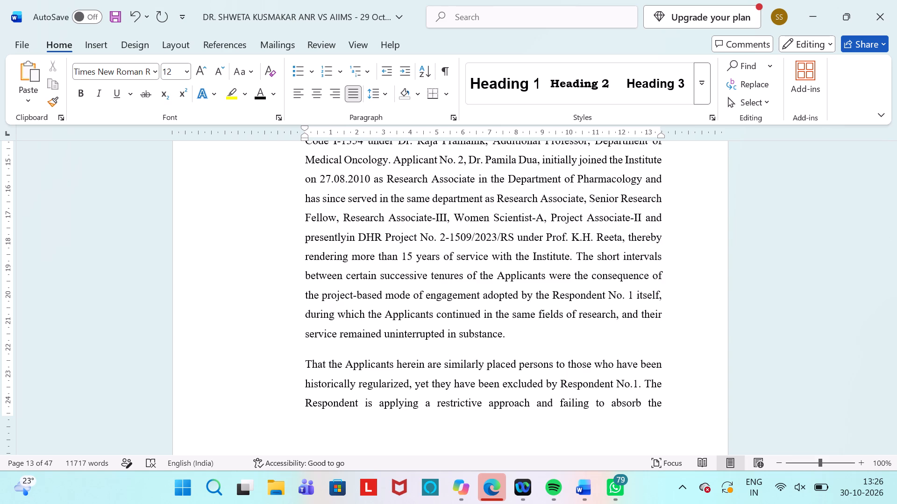
{"action": "key", "text": "space"}
{"action": "key", "text": "space"}
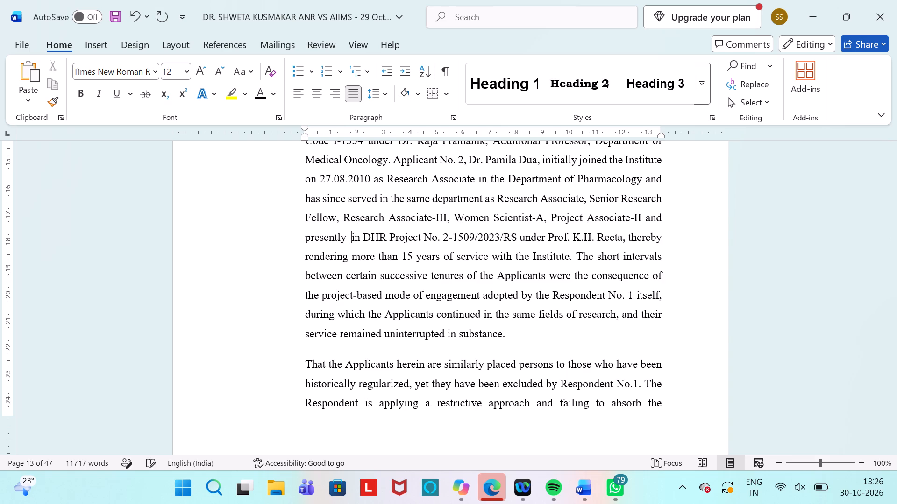
{"action": "type", "text": "in an"}
{"action": "key", "text": "space"}
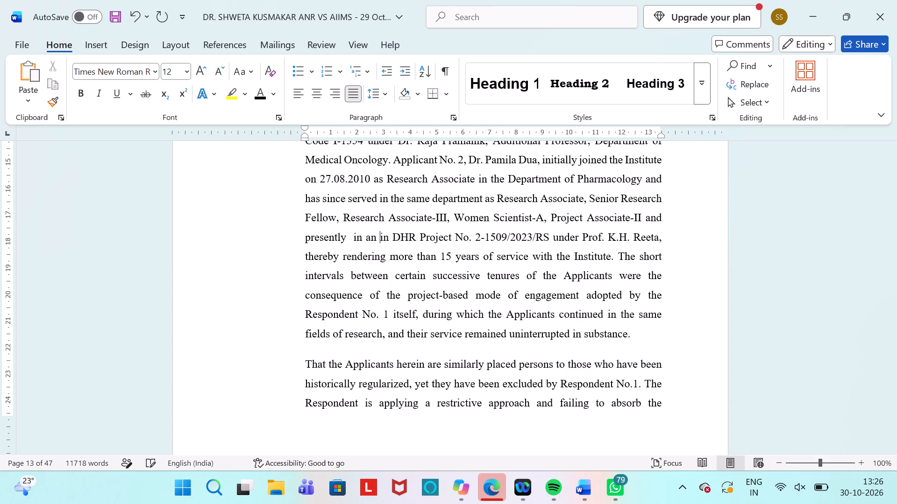
{"action": "type", "text": "AYU"}
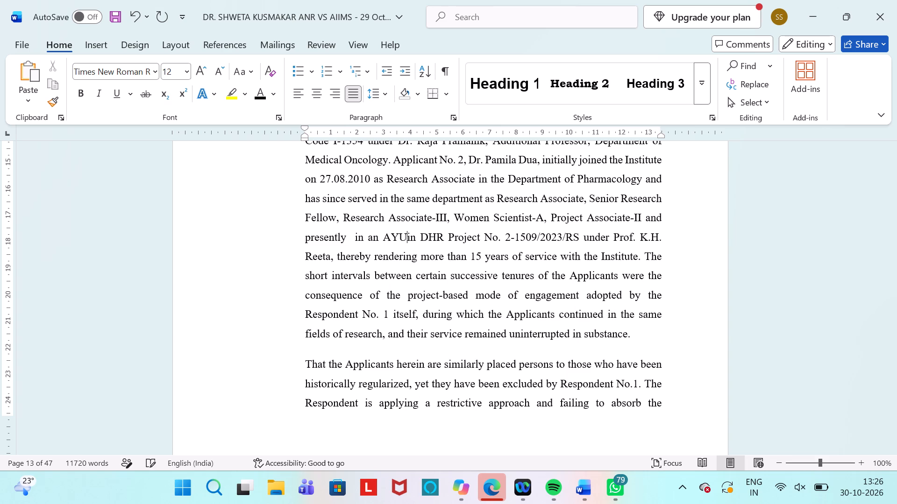
{"action": "type", "text": "SH"}
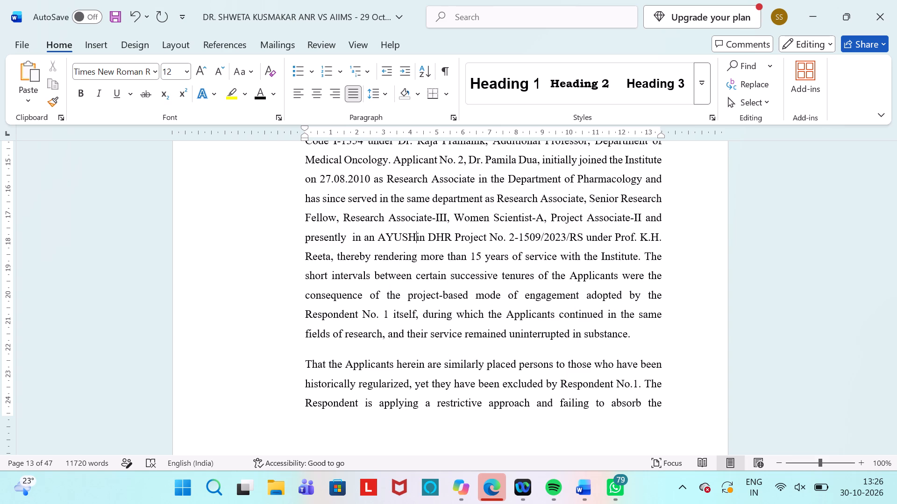
{"action": "key", "text": "shift+space"}
{"action": "type", "text": "funded project"}
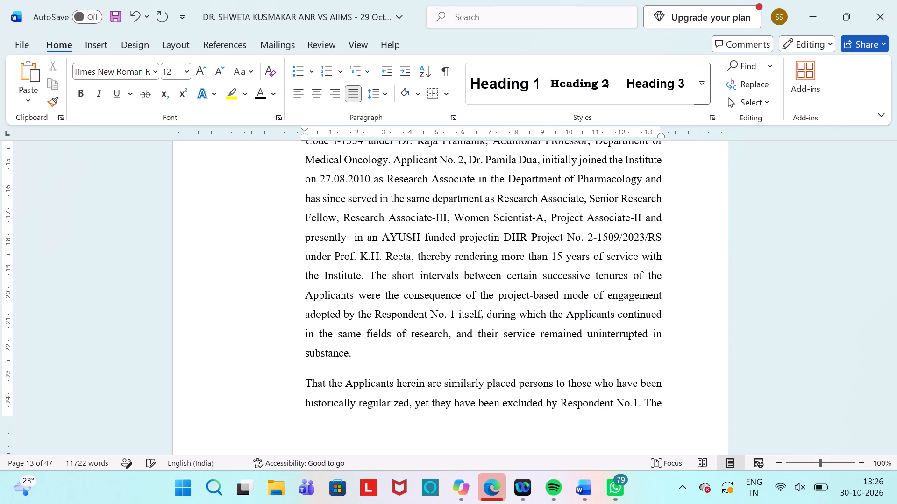
{"action": "key", "text": "space"}
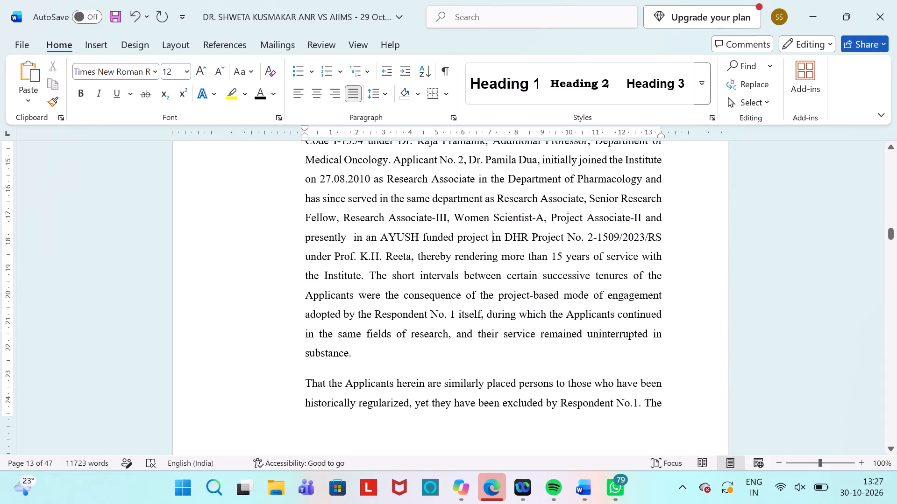
Cut the words "in DHR Project No. 2-1509/2023/RS" following "AYUSH funded project" in Applicant No. 2's service history.
{"action": "left_click_drag", "start_coordinate": [490, 237], "coordinate": [521, 237]}
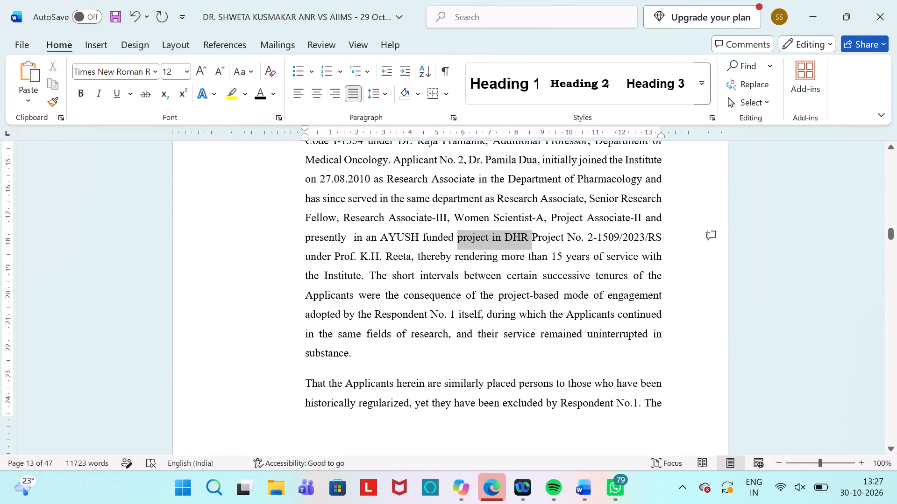
{"action": "left_click_drag", "start_coordinate": [521, 237], "coordinate": [516, 237]}
{"action": "left_click", "coordinate": [516, 237]}
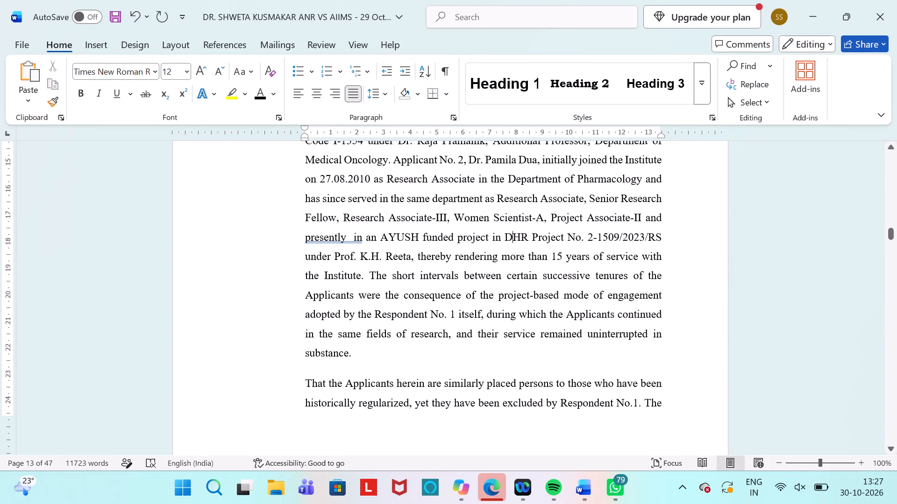
{"action": "left_click", "coordinate": [493, 238]}
{"action": "left_click_drag", "start_coordinate": [493, 238], "coordinate": [523, 238]}
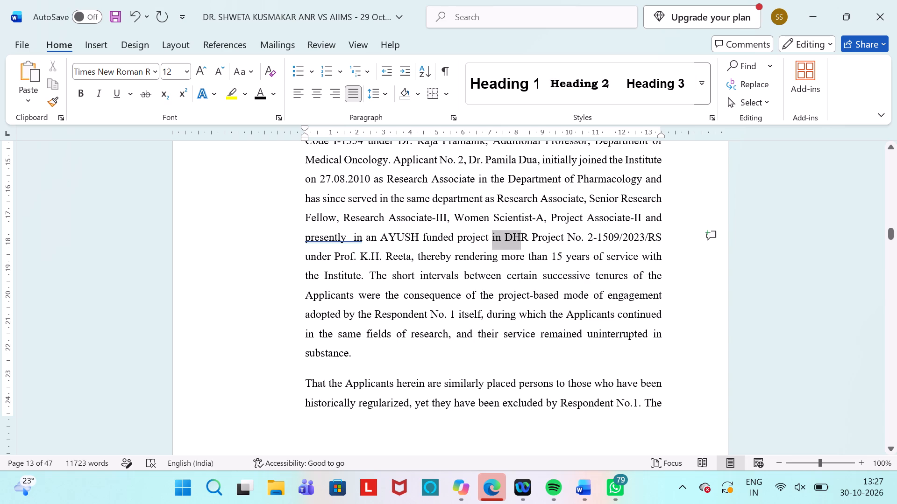
{"action": "left_click_drag", "start_coordinate": [523, 238], "coordinate": [605, 243]}
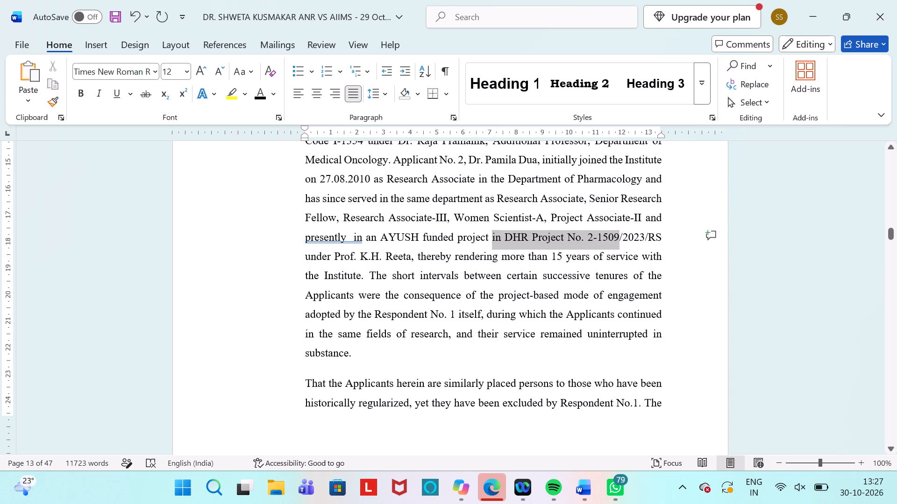
{"action": "left_click_drag", "start_coordinate": [605, 243], "coordinate": [662, 243]}
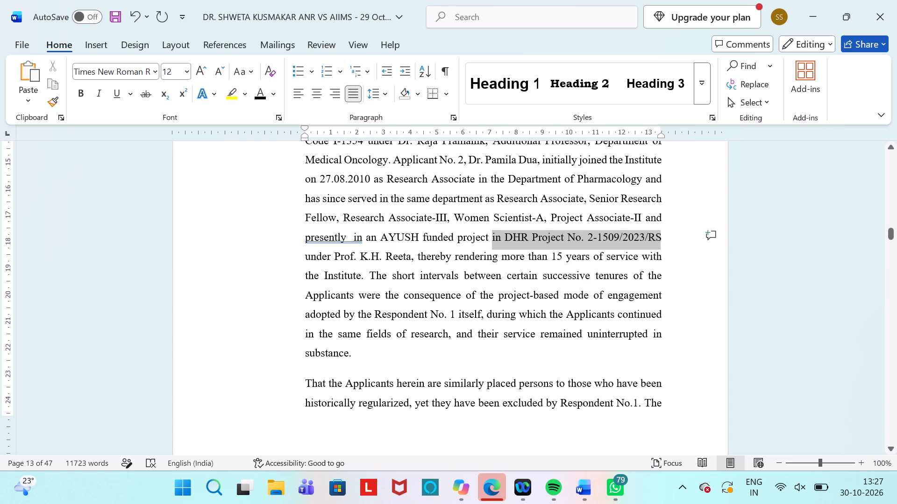
{"action": "left_click_drag", "start_coordinate": [662, 243], "coordinate": [664, 240]}
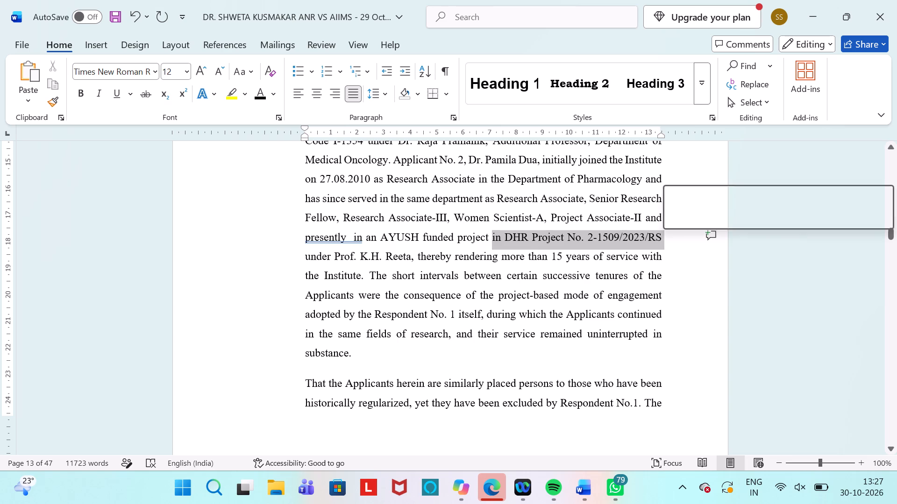
{"action": "key", "text": "ctrl+x"}
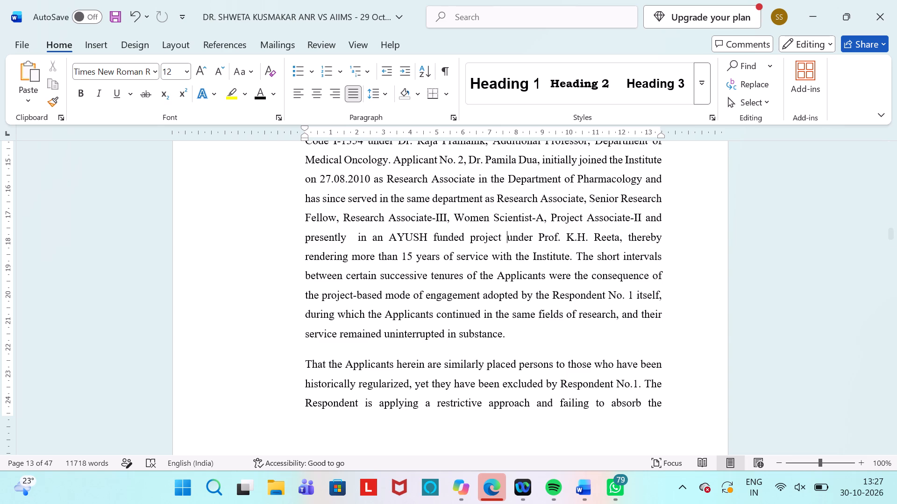
Insert "working" after "presently" in the phrase about Applicant No. 2's AYUSH funded project.
{"action": "left_click", "coordinate": [354, 240]}
{"action": "type", "text": "working"}
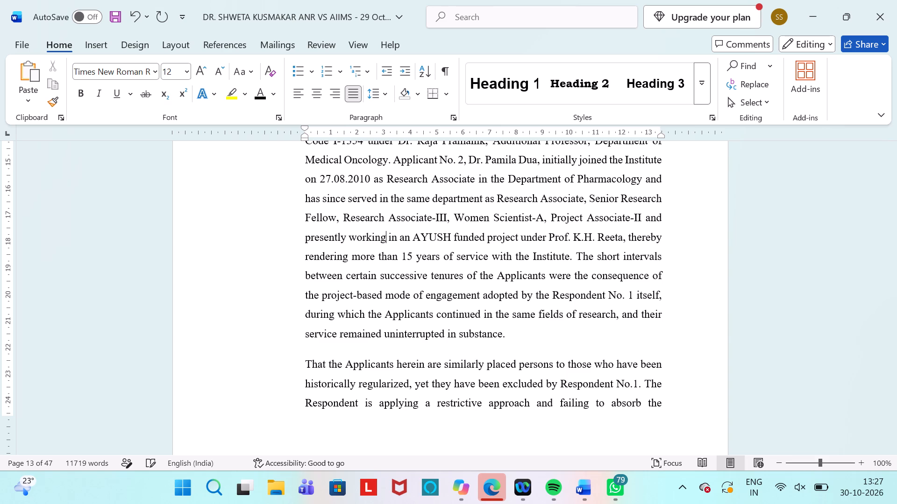
Skim the application from the synopsis through the list of dates, facts of the case and grounds to the closing affidavit.
{"action": "scroll", "coordinate": [354, 240], "scroll_direction": "down", "scroll_amount": 7}
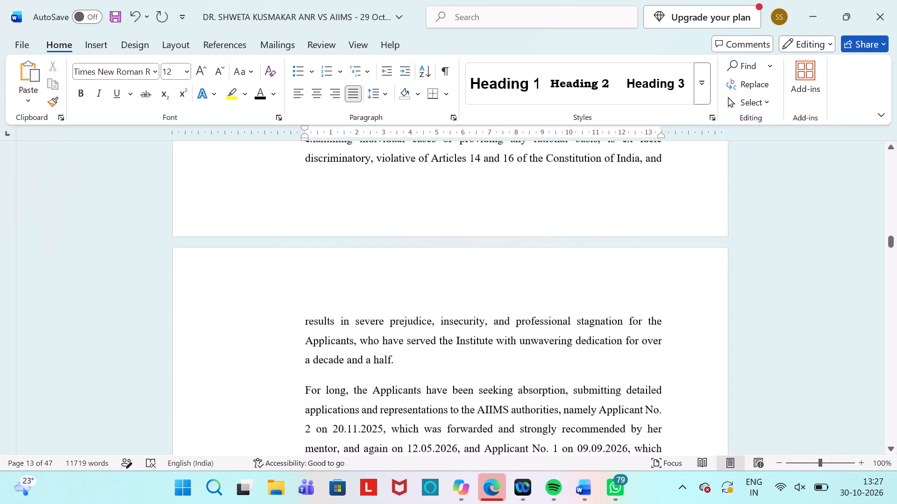
{"action": "scroll", "coordinate": [354, 240], "scroll_direction": "down", "scroll_amount": 6}
{"action": "scroll", "coordinate": [354, 240], "scroll_direction": "up", "scroll_amount": 2}
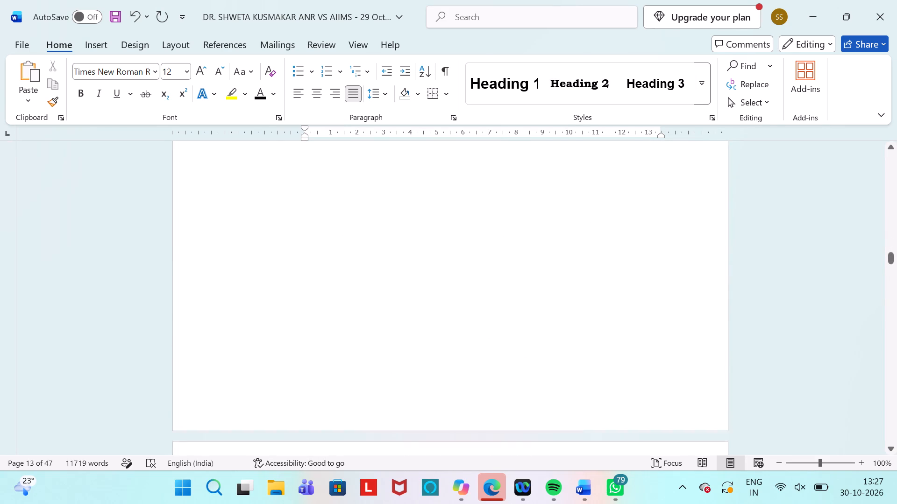
{"action": "scroll", "coordinate": [354, 240], "scroll_direction": "up", "scroll_amount": 6}
{"action": "scroll", "coordinate": [354, 240], "scroll_direction": "down", "scroll_amount": 1}
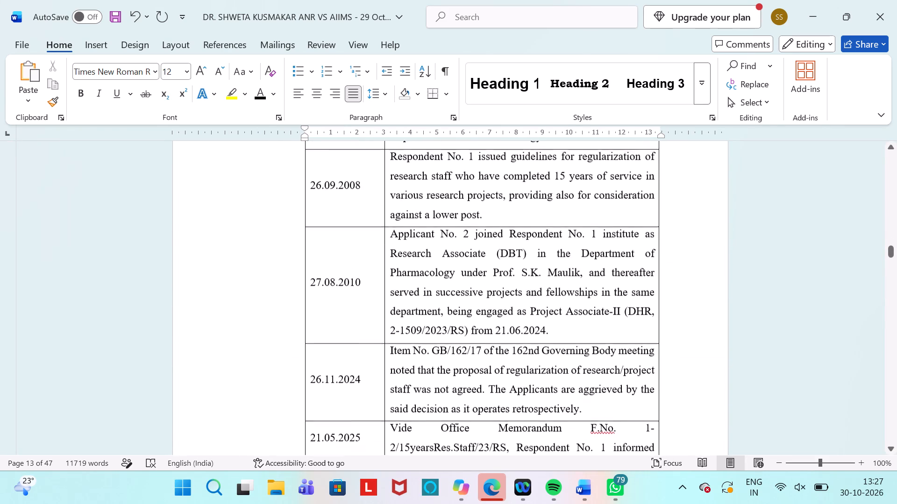
{"action": "scroll", "coordinate": [354, 240], "scroll_direction": "down", "scroll_amount": 7}
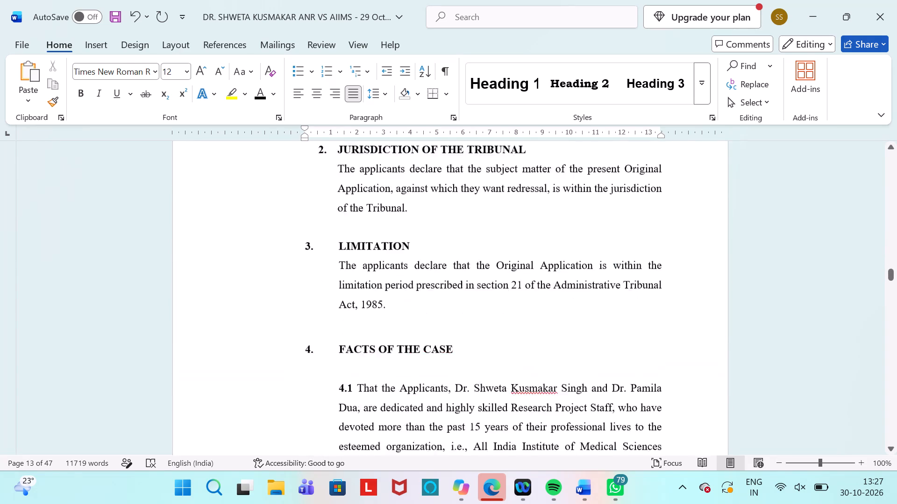
{"action": "scroll", "coordinate": [354, 240], "scroll_direction": "down", "scroll_amount": 10}
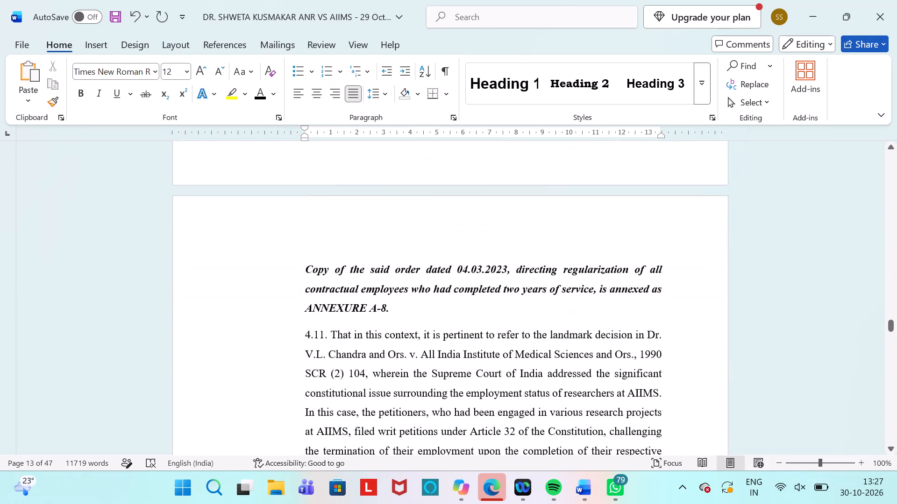
{"action": "scroll", "coordinate": [354, 240], "scroll_direction": "down", "scroll_amount": 7}
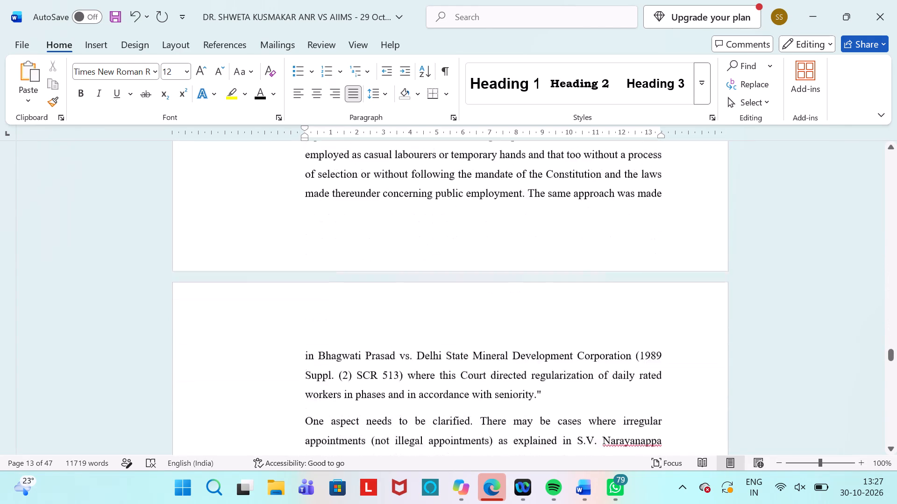
{"action": "scroll", "coordinate": [354, 240], "scroll_direction": "down", "scroll_amount": 7}
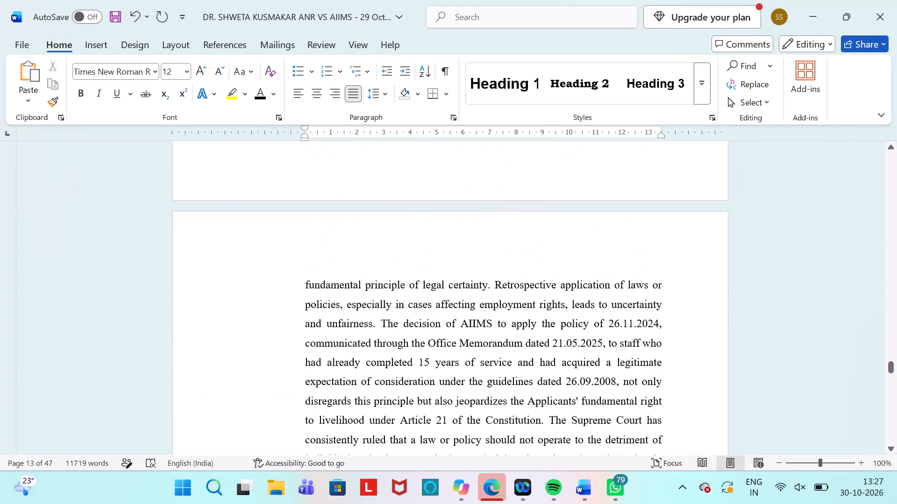
{"action": "scroll", "coordinate": [349, 261], "scroll_direction": "down", "scroll_amount": 5}
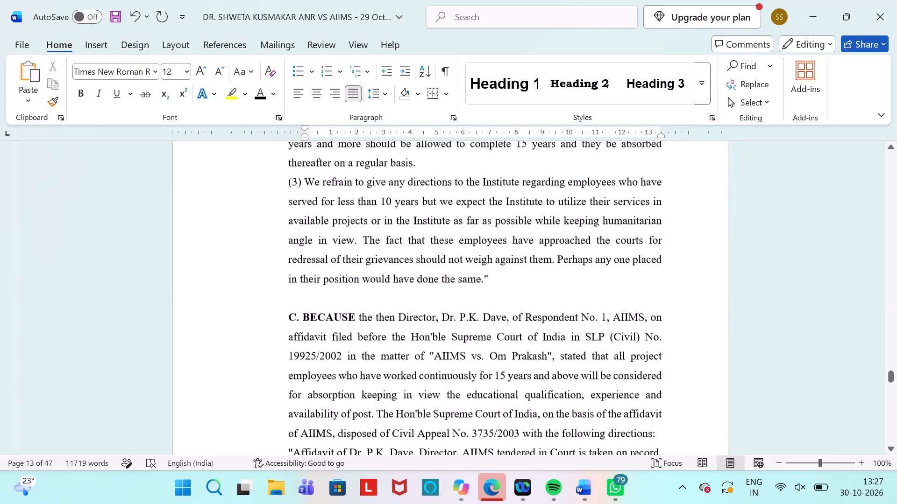
{"action": "scroll", "coordinate": [349, 261], "scroll_direction": "down", "scroll_amount": 12}
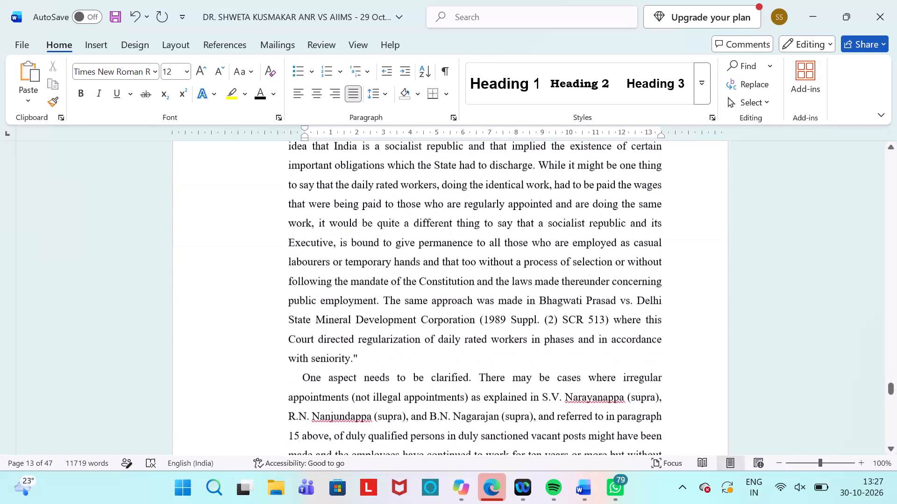
{"action": "scroll", "coordinate": [349, 261], "scroll_direction": "down", "scroll_amount": 9}
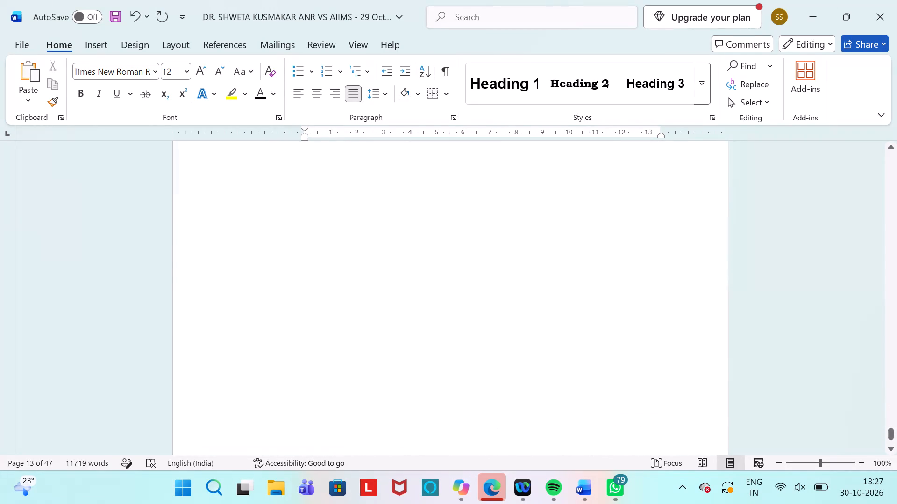
{"action": "scroll", "coordinate": [349, 261], "scroll_direction": "down", "scroll_amount": 2}
Look back from the affidavit through the grounds and the numbered facts of the case, including the annexure references.
{"action": "scroll", "coordinate": [349, 261], "scroll_direction": "up", "scroll_amount": 4}
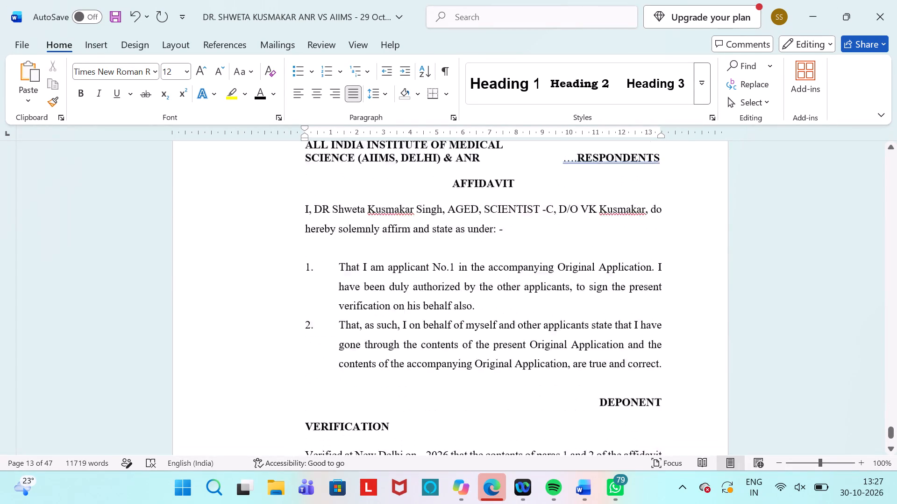
{"action": "scroll", "coordinate": [349, 261], "scroll_direction": "up", "scroll_amount": 18}
{"action": "scroll", "coordinate": [349, 261], "scroll_direction": "up", "scroll_amount": 6}
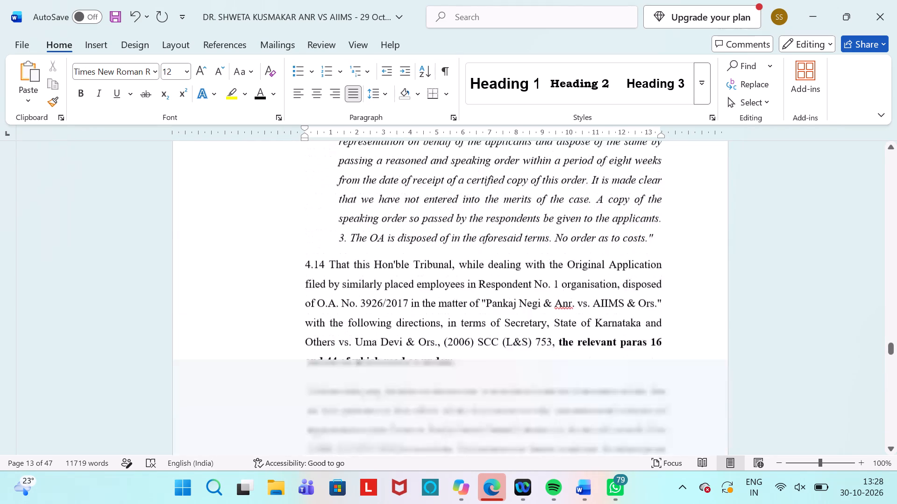
{"action": "scroll", "coordinate": [349, 261], "scroll_direction": "up", "scroll_amount": 7}
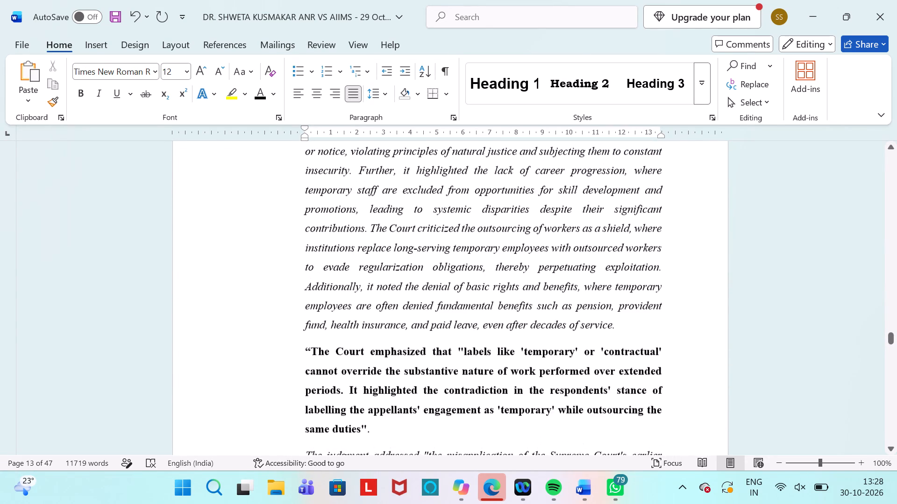
{"action": "scroll", "coordinate": [349, 261], "scroll_direction": "up", "scroll_amount": 7}
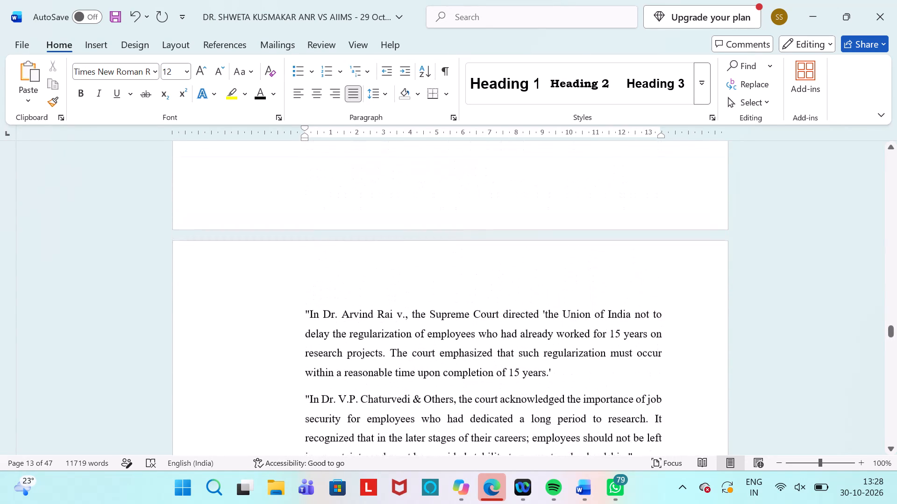
{"action": "scroll", "coordinate": [349, 261], "scroll_direction": "up", "scroll_amount": 7}
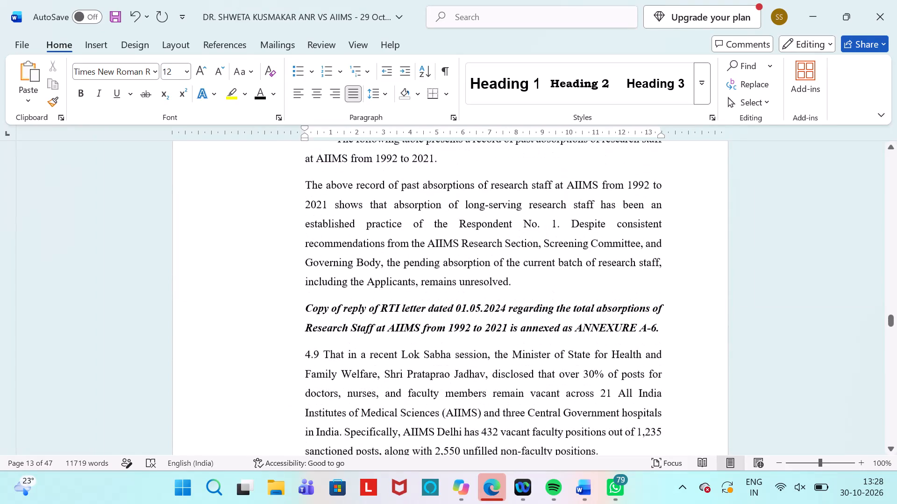
{"action": "scroll", "coordinate": [349, 261], "scroll_direction": "up", "scroll_amount": 7}
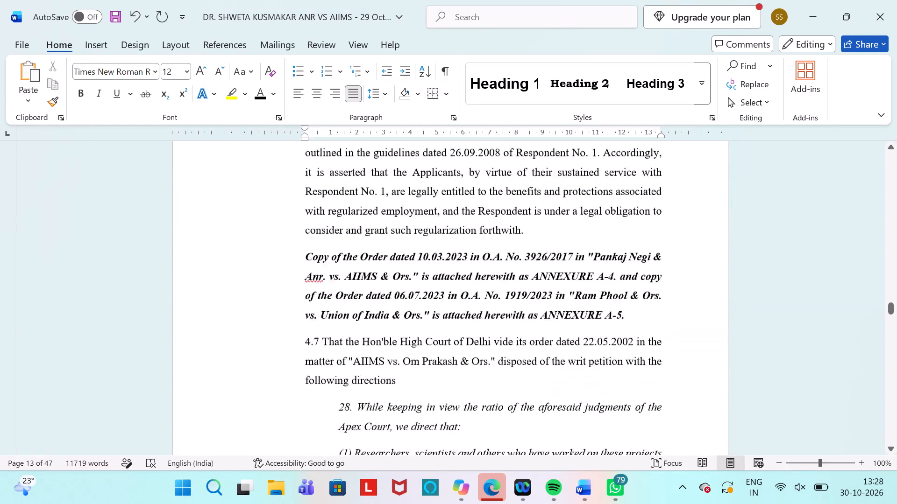
{"action": "scroll", "coordinate": [349, 261], "scroll_direction": "up", "scroll_amount": 8}
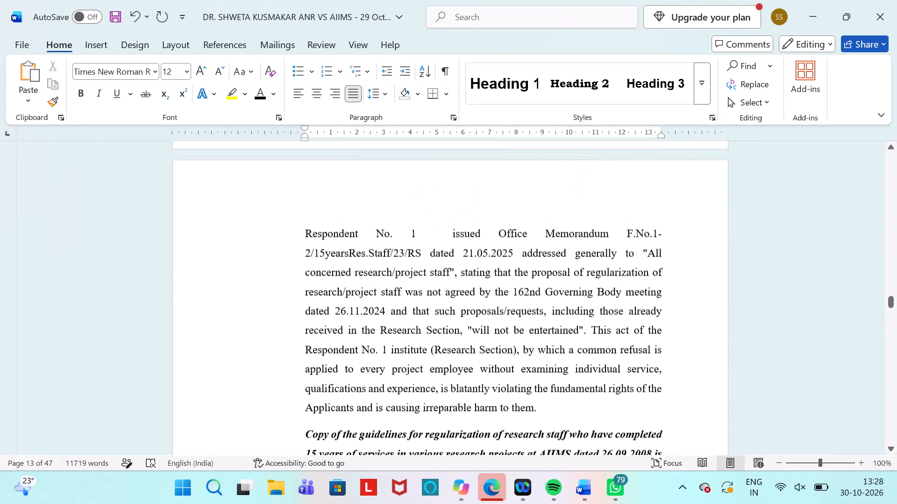
Examine the service tables in the facts of the case, especially Applicant No. 2's durations, designations and project titles.
{"action": "scroll", "coordinate": [349, 261], "scroll_direction": "up", "scroll_amount": 5}
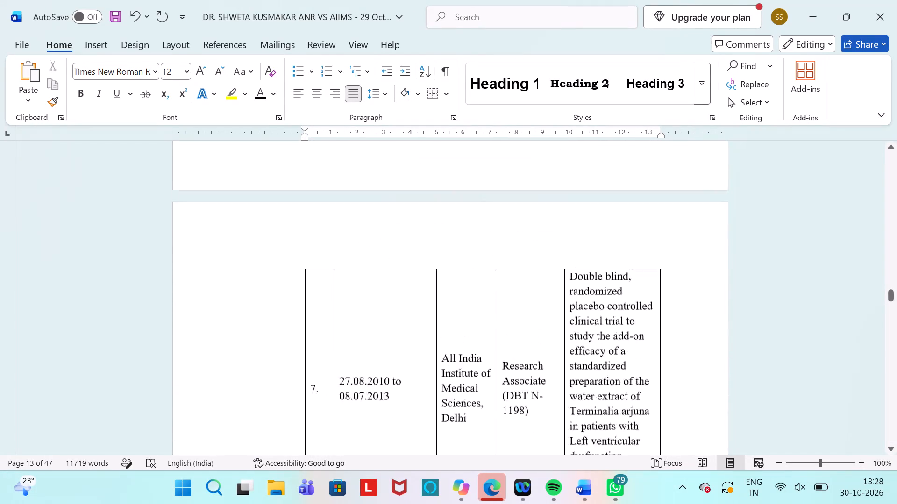
{"action": "scroll", "coordinate": [349, 261], "scroll_direction": "up", "scroll_amount": 4}
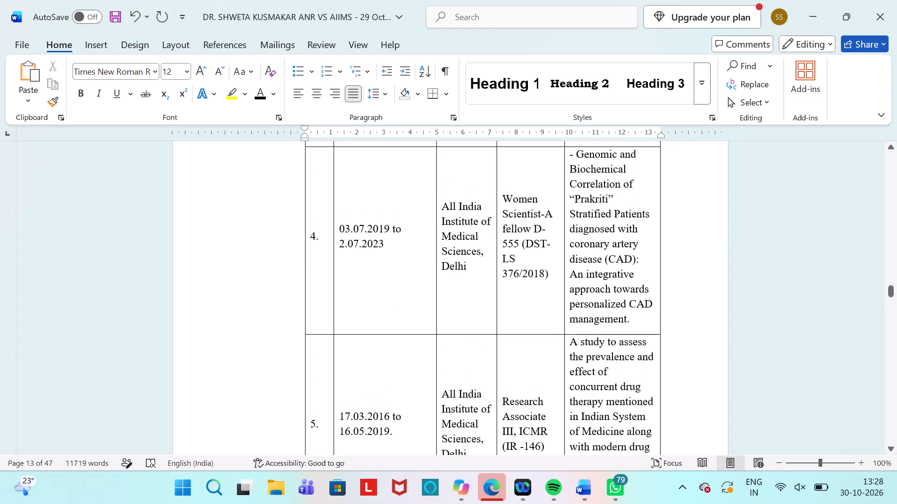
{"action": "scroll", "coordinate": [349, 261], "scroll_direction": "up", "scroll_amount": 3}
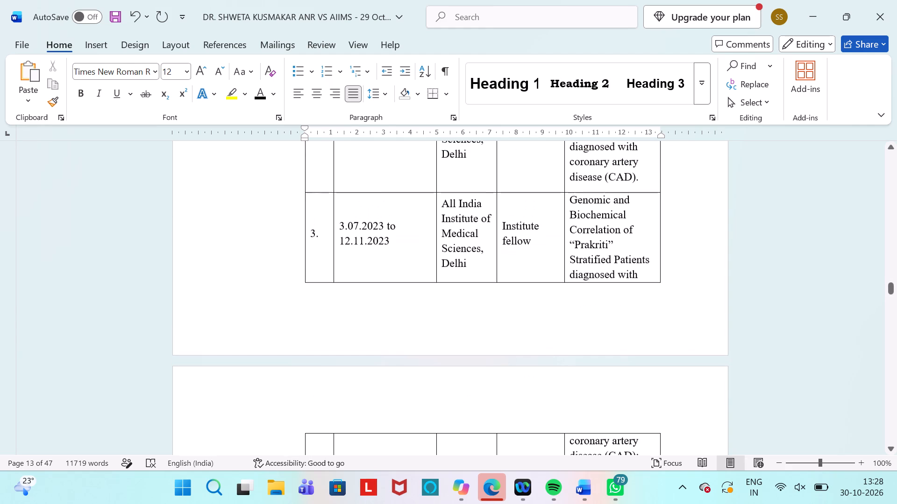
{"action": "scroll", "coordinate": [349, 261], "scroll_direction": "up", "scroll_amount": 3}
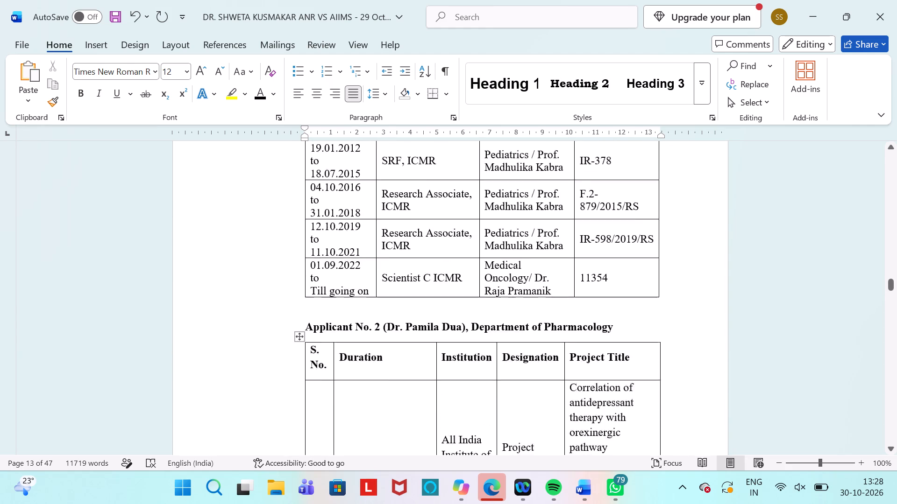
{"action": "scroll", "coordinate": [349, 261], "scroll_direction": "up", "scroll_amount": 1}
{"action": "scroll", "coordinate": [349, 261], "scroll_direction": "down", "scroll_amount": 2}
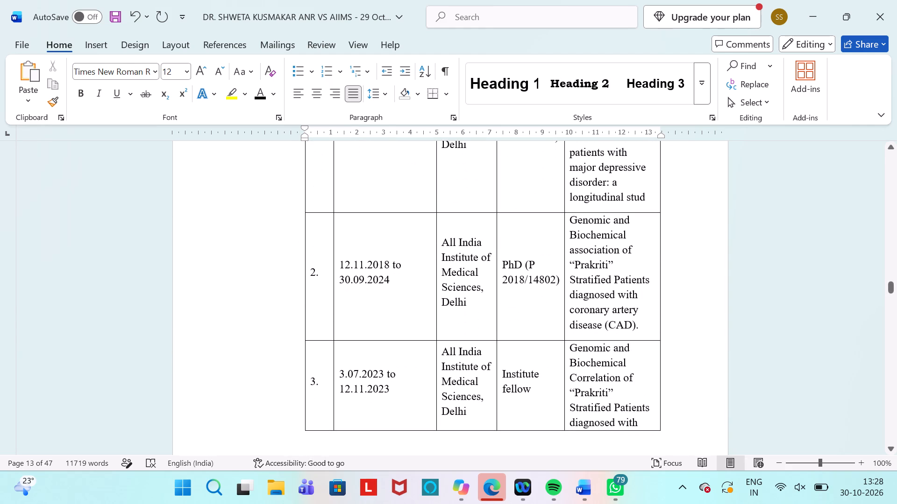
{"action": "scroll", "coordinate": [365, 346], "scroll_direction": "down", "scroll_amount": 1}
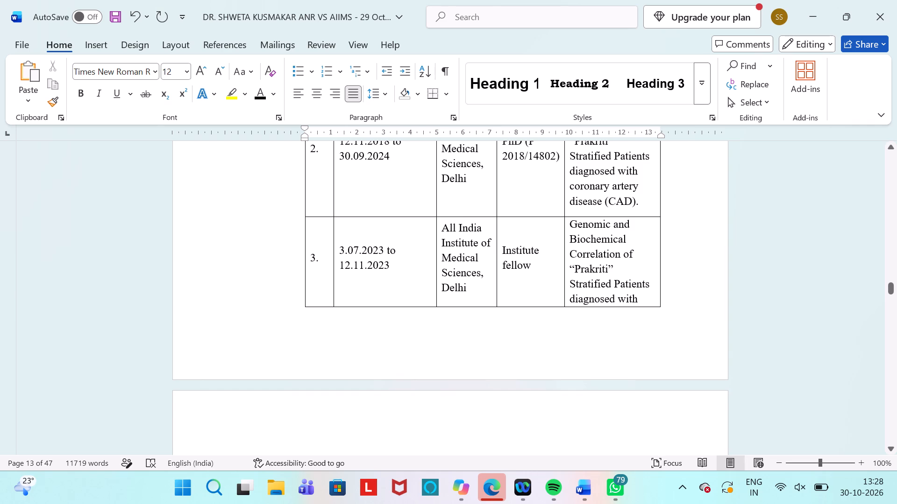
{"action": "scroll", "coordinate": [362, 266], "scroll_direction": "up", "scroll_amount": 2}
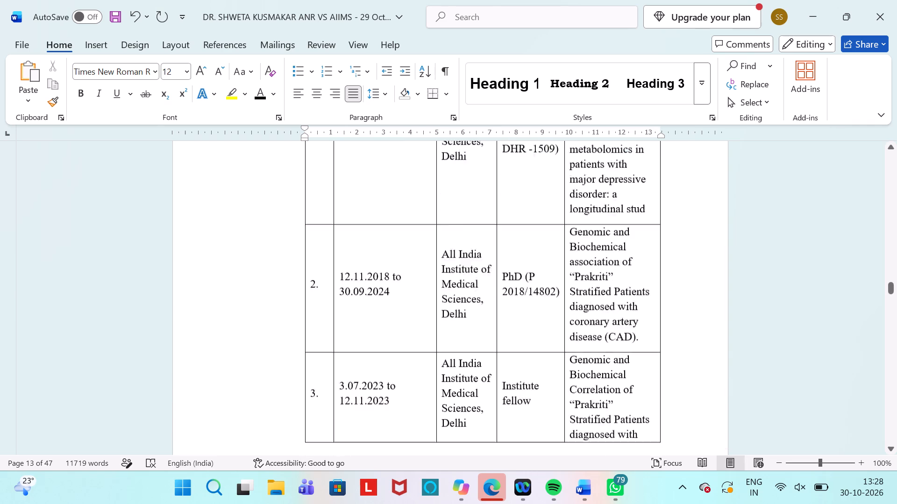
{"action": "scroll", "coordinate": [362, 266], "scroll_direction": "up", "scroll_amount": 1}
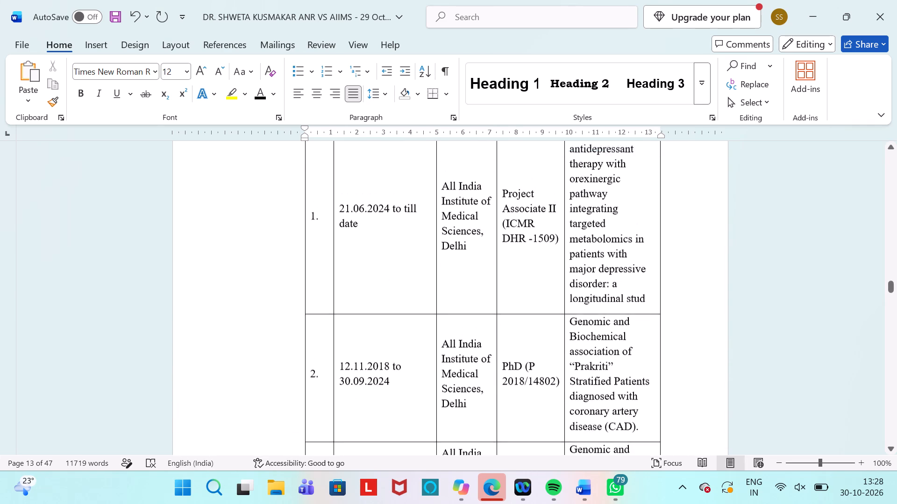
{"action": "scroll", "coordinate": [362, 266], "scroll_direction": "up", "scroll_amount": 5}
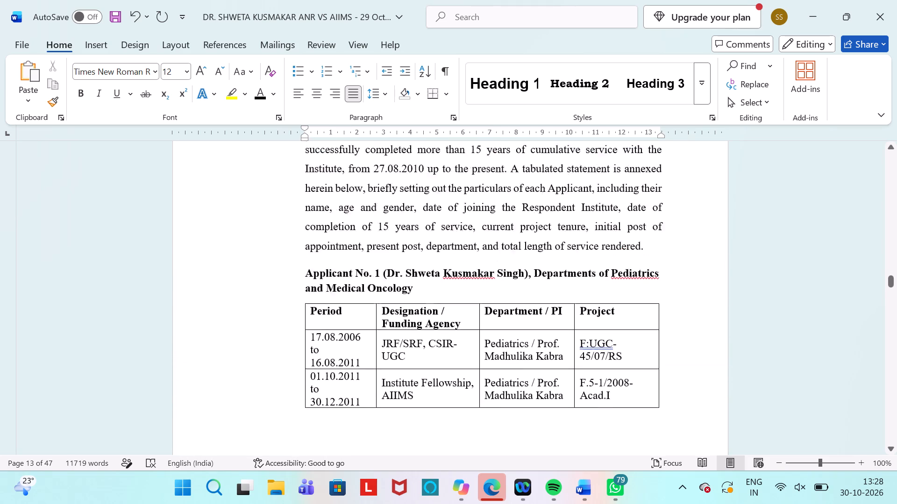
Review the List of Dates and Events from the applicants' joining entries through the closing row, including Applicant No. 2's 27.08.2010 entry.
{"action": "scroll", "coordinate": [362, 266], "scroll_direction": "up", "scroll_amount": 6}
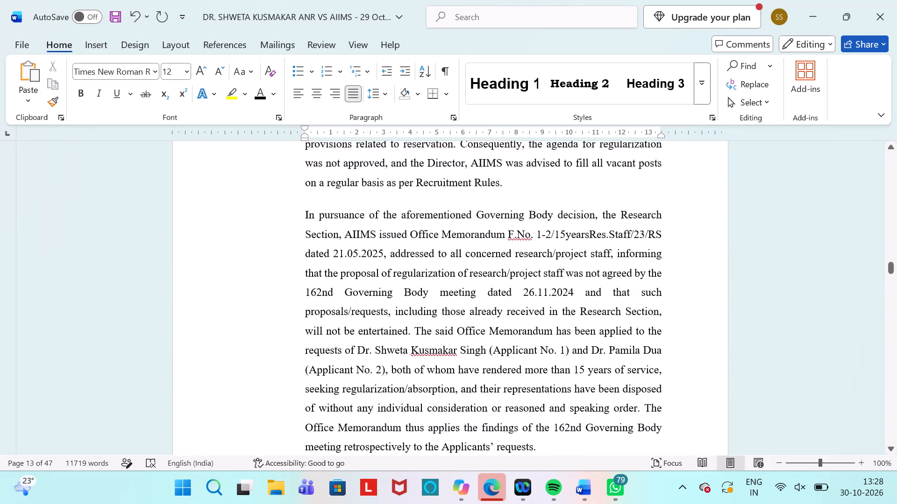
{"action": "scroll", "coordinate": [362, 266], "scroll_direction": "up", "scroll_amount": 8}
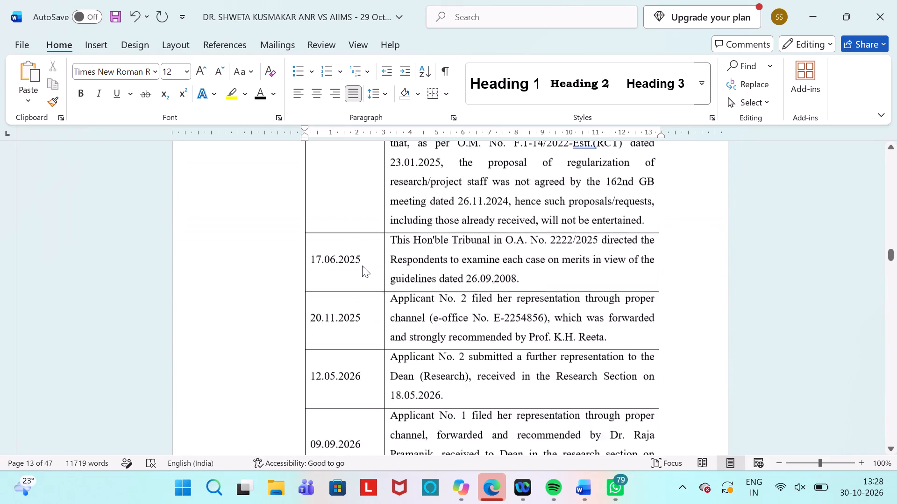
{"action": "scroll", "coordinate": [362, 266], "scroll_direction": "down", "scroll_amount": 2}
{"action": "scroll", "coordinate": [362, 266], "scroll_direction": "up", "scroll_amount": 5}
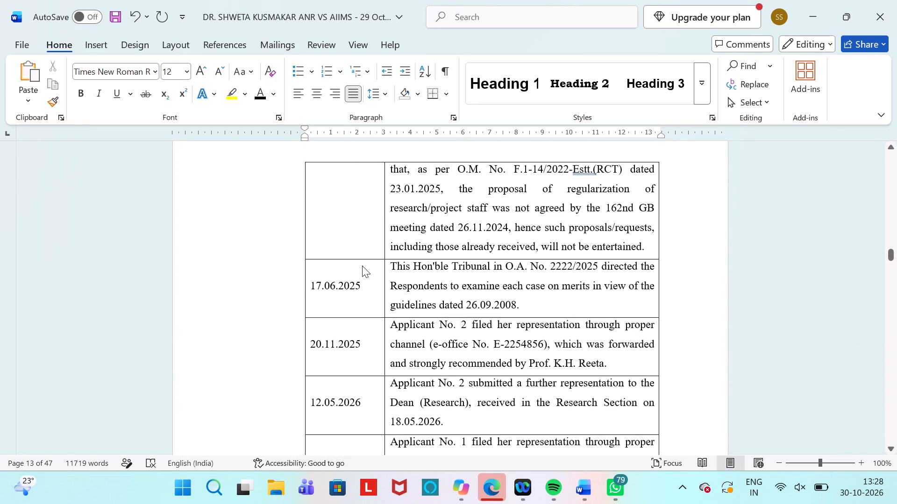
{"action": "scroll", "coordinate": [362, 266], "scroll_direction": "up", "scroll_amount": 6}
{"action": "scroll", "coordinate": [362, 266], "scroll_direction": "down", "scroll_amount": 1}
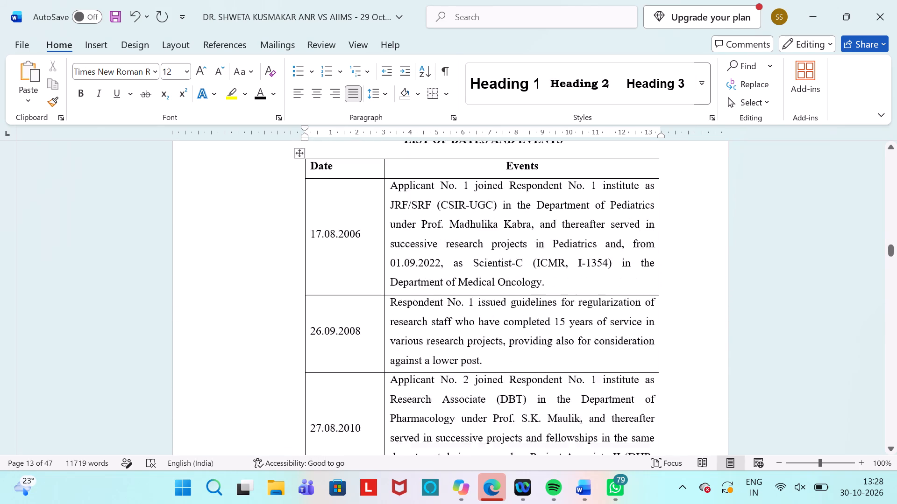
{"action": "scroll", "coordinate": [362, 266], "scroll_direction": "down", "scroll_amount": 3}
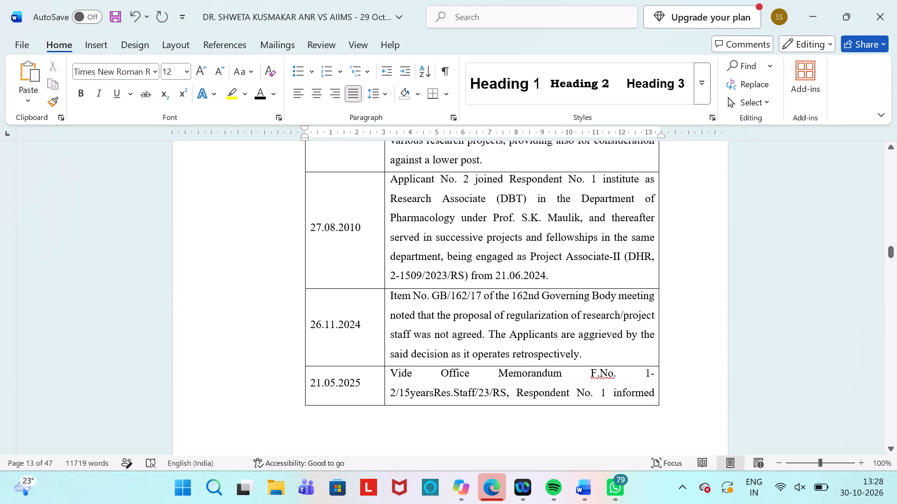
{"action": "scroll", "coordinate": [369, 244], "scroll_direction": "up", "scroll_amount": 1}
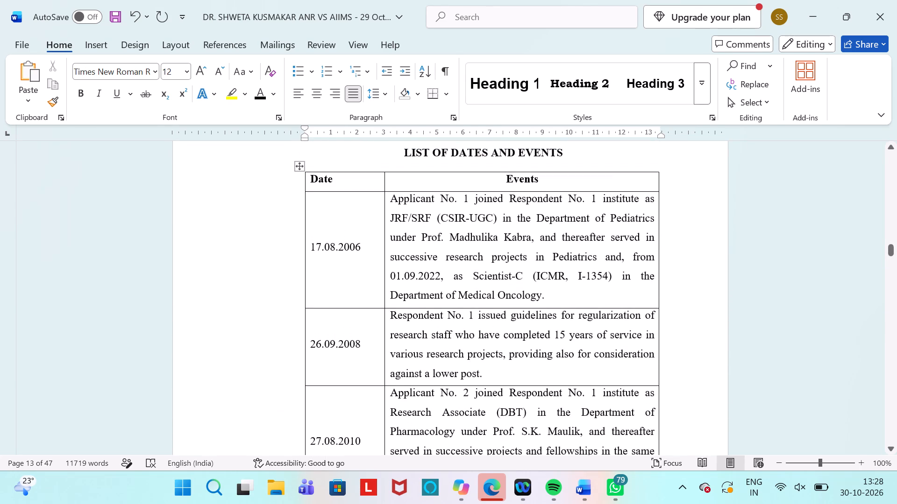
{"action": "scroll", "coordinate": [369, 244], "scroll_direction": "down", "scroll_amount": 1}
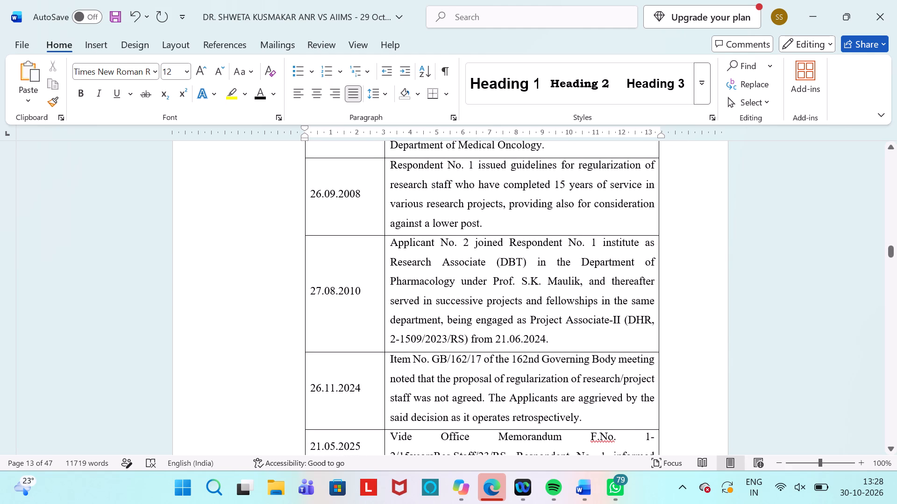
{"action": "scroll", "coordinate": [373, 305], "scroll_direction": "down", "scroll_amount": 3}
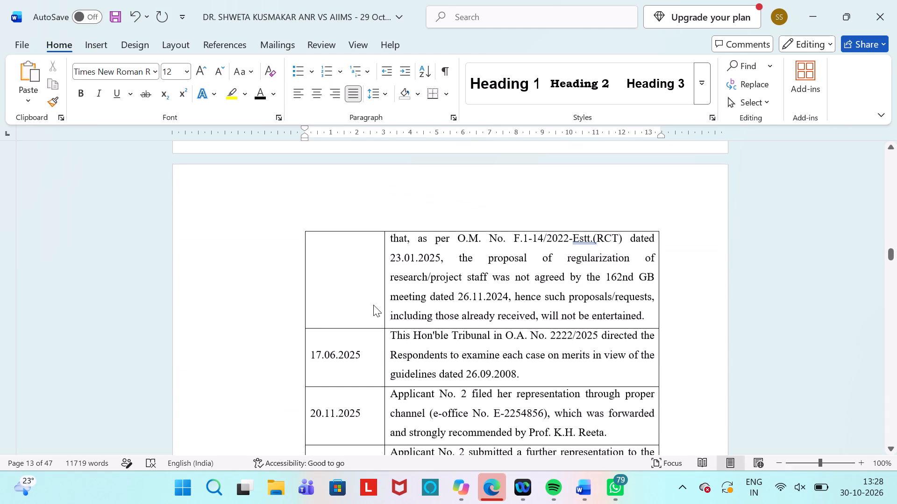
{"action": "scroll", "coordinate": [373, 305], "scroll_direction": "down", "scroll_amount": 1}
{"action": "scroll", "coordinate": [373, 305], "scroll_direction": "up", "scroll_amount": 2}
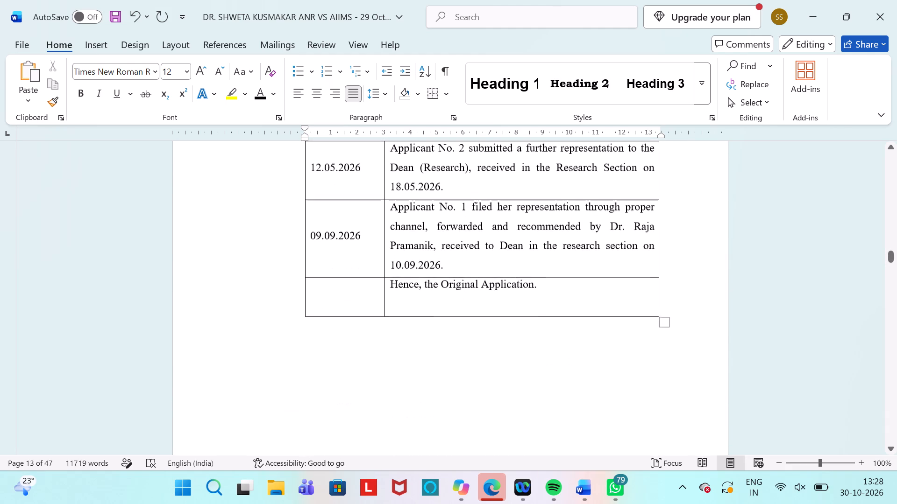
Re-read the List of Dates and Events between the 17.08.2006 entry and the closing row, including both applicants' representation entries.
{"action": "scroll", "coordinate": [373, 305], "scroll_direction": "up", "scroll_amount": 5}
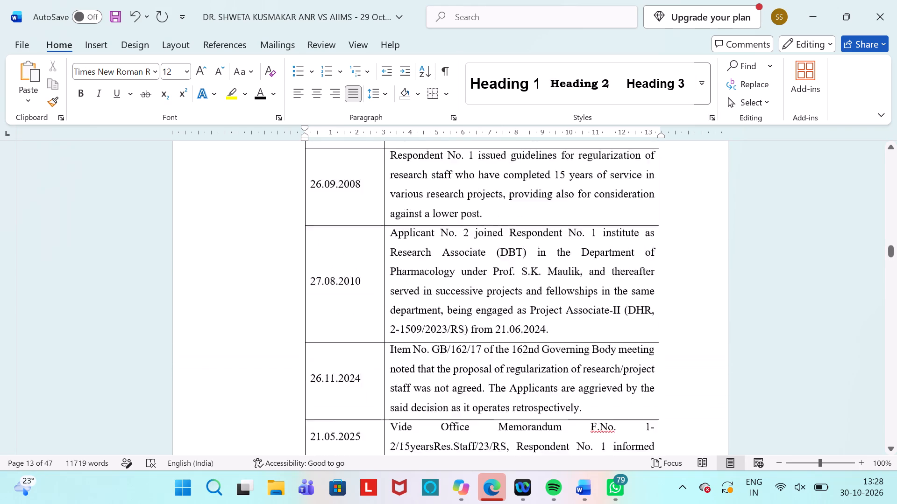
{"action": "scroll", "coordinate": [373, 305], "scroll_direction": "up", "scroll_amount": 2}
{"action": "scroll", "coordinate": [373, 305], "scroll_direction": "down", "scroll_amount": 2}
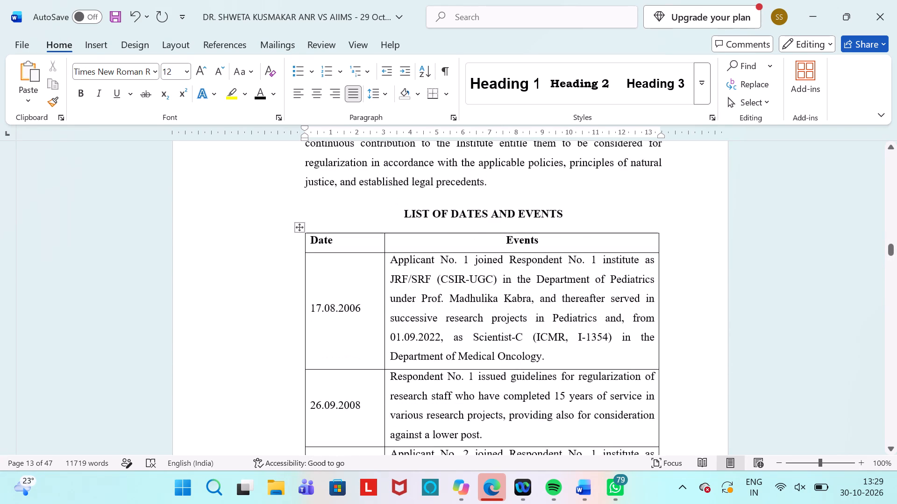
{"action": "scroll", "coordinate": [373, 305], "scroll_direction": "down", "scroll_amount": 1}
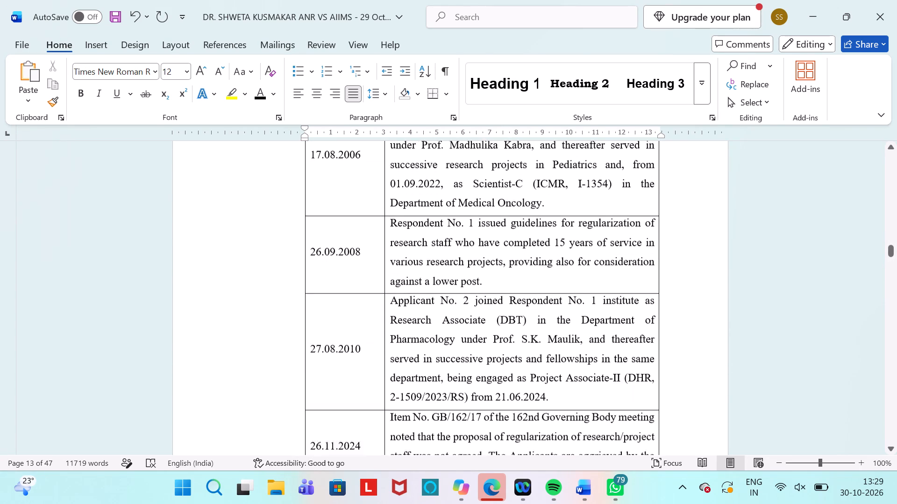
{"action": "scroll", "coordinate": [373, 305], "scroll_direction": "down", "scroll_amount": 1}
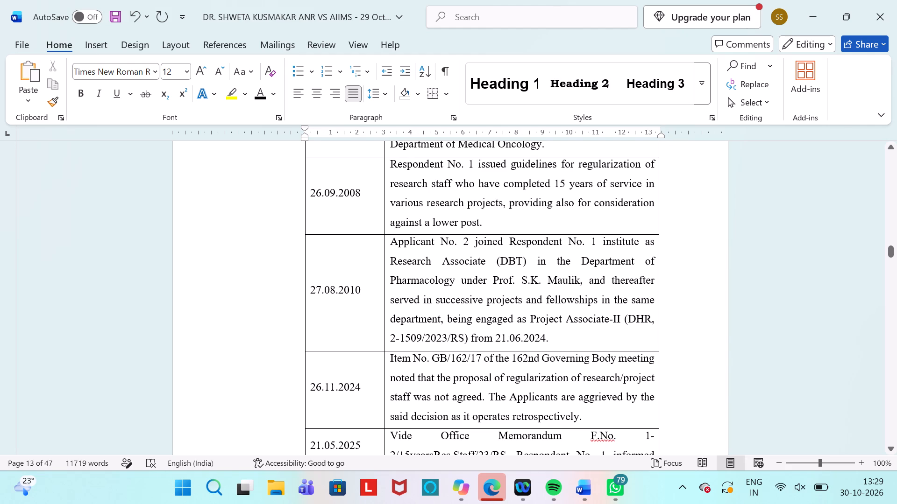
{"action": "scroll", "coordinate": [454, 245], "scroll_direction": "up", "scroll_amount": 1}
{"action": "scroll", "coordinate": [454, 245], "scroll_direction": "down", "scroll_amount": 1}
{"action": "scroll", "coordinate": [454, 245], "scroll_direction": "up", "scroll_amount": 1}
{"action": "scroll", "coordinate": [454, 245], "scroll_direction": "down", "scroll_amount": 1}
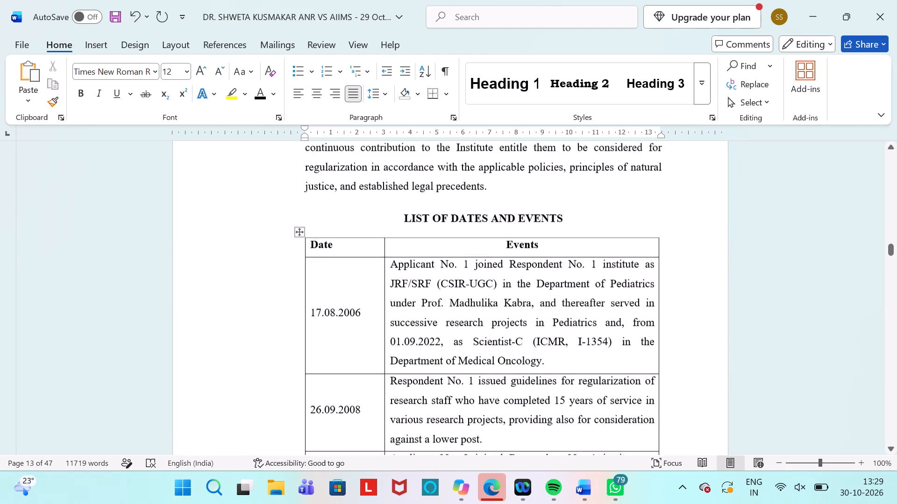
{"action": "scroll", "coordinate": [454, 245], "scroll_direction": "down", "scroll_amount": 2}
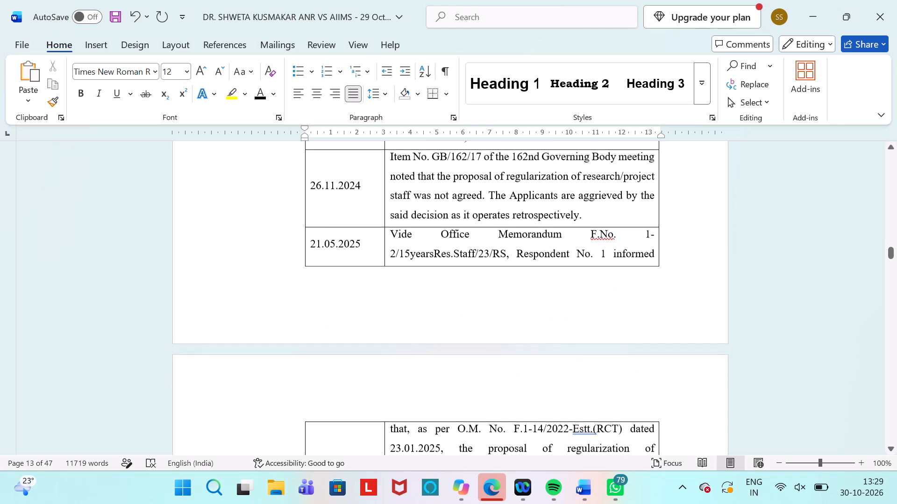
{"action": "scroll", "coordinate": [454, 245], "scroll_direction": "down", "scroll_amount": 3}
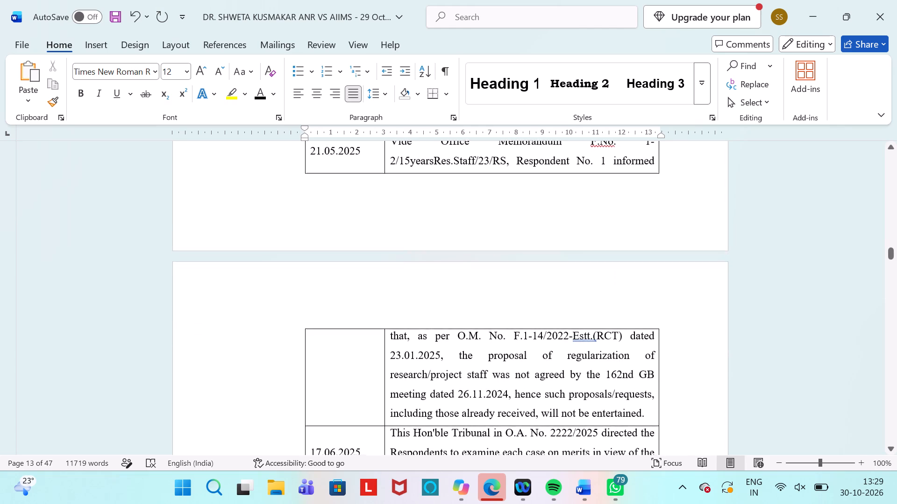
{"action": "scroll", "coordinate": [454, 245], "scroll_direction": "down", "scroll_amount": 2}
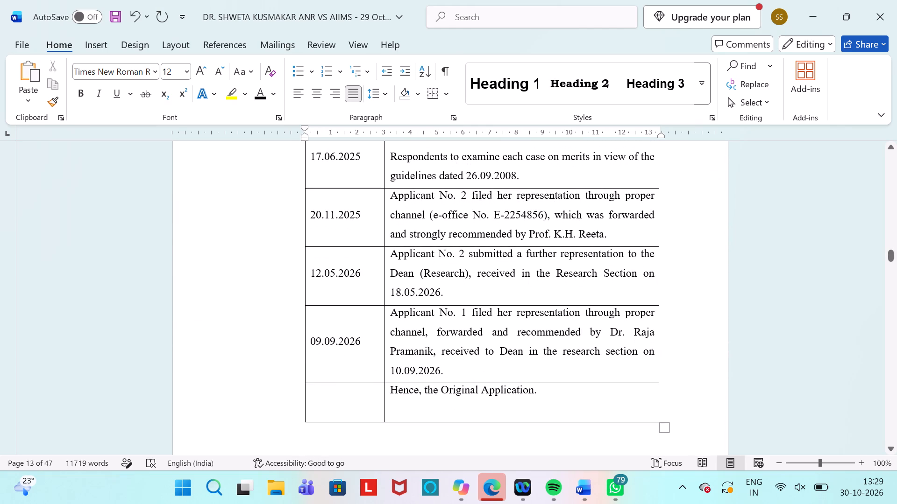
In the 20.11.2025 entry, insert "by" and a copy of the recommending professor's title and name after "which was forwarded".
{"action": "left_click", "coordinate": [428, 200]}
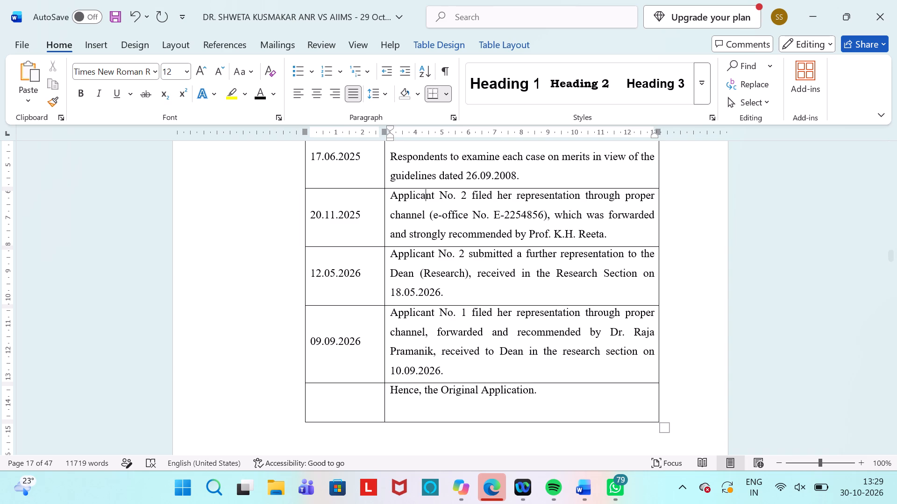
{"action": "left_click", "coordinate": [524, 235]}
{"action": "left_click_drag", "start_coordinate": [524, 235], "coordinate": [580, 236]}
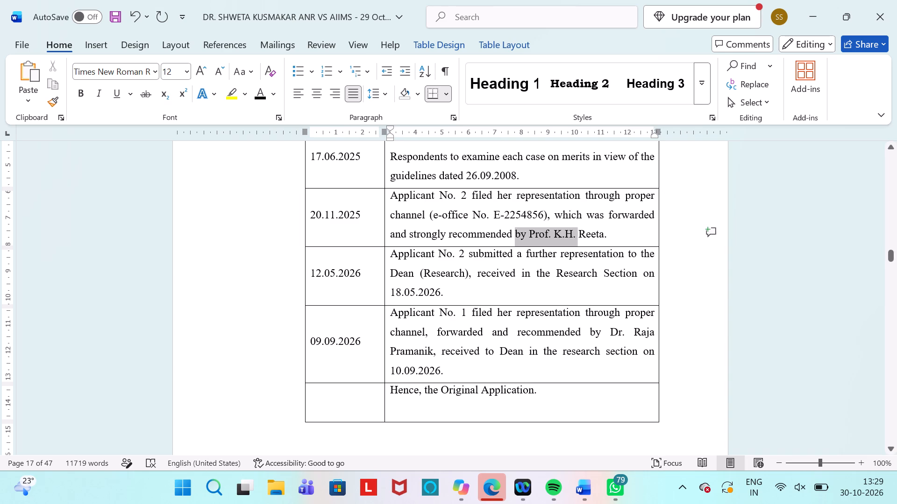
{"action": "left_click_drag", "start_coordinate": [580, 236], "coordinate": [597, 233]}
{"action": "left_click", "coordinate": [597, 233]}
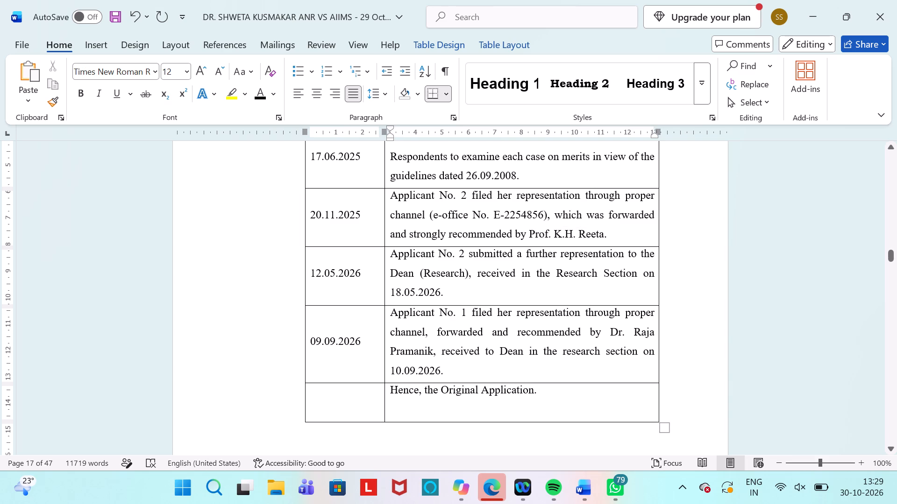
{"action": "left_click", "coordinate": [529, 233]}
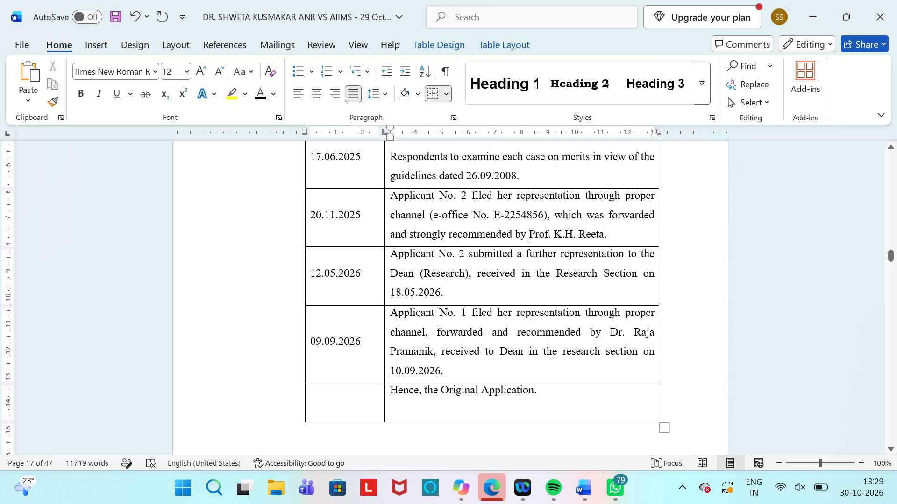
{"action": "left_click", "coordinate": [532, 234]}
{"action": "left_click_drag", "start_coordinate": [532, 234], "coordinate": [590, 233]}
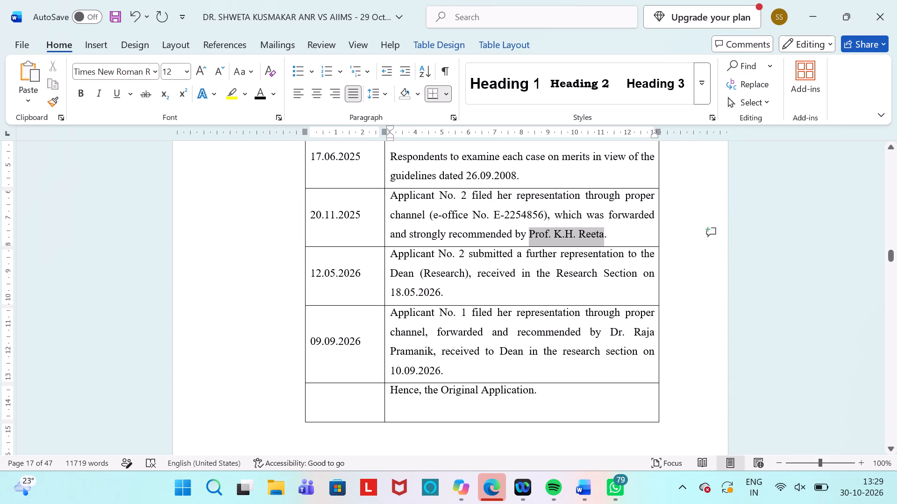
{"action": "left_click_drag", "start_coordinate": [590, 233], "coordinate": [591, 233]}
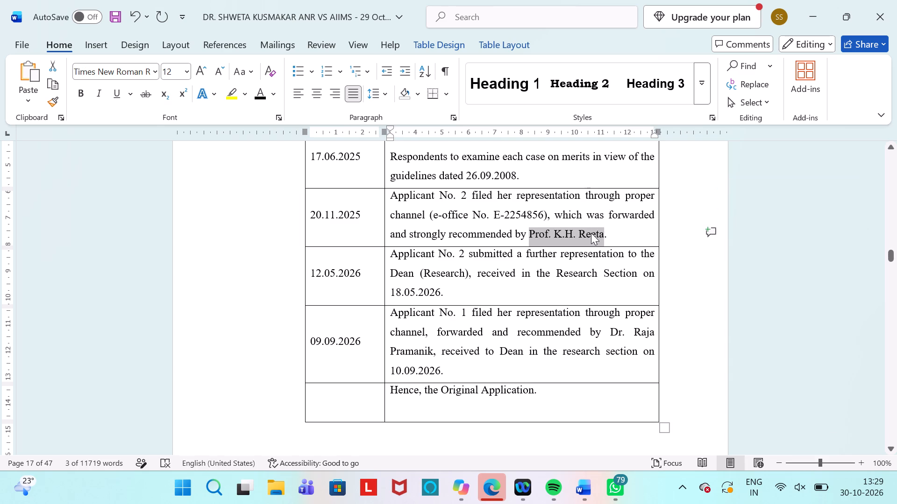
{"action": "key", "text": "ctrl+c"}
{"action": "key", "text": "ctrl+c"}
{"action": "key", "text": "ctrl+c"}
{"action": "key", "text": "ctrl+c"}
{"action": "key", "text": "ctrl+c"}
{"action": "left_click", "coordinate": [393, 233]}
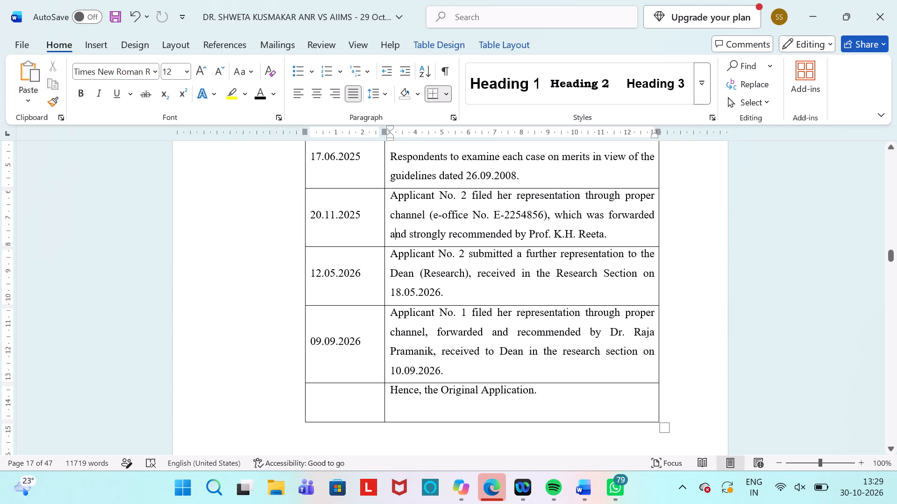
{"action": "key", "text": "Left"}
{"action": "key", "text": "Left"}
{"action": "key", "text": "space"}
{"action": "type", "text": "by"}
{"action": "key", "text": "space"}
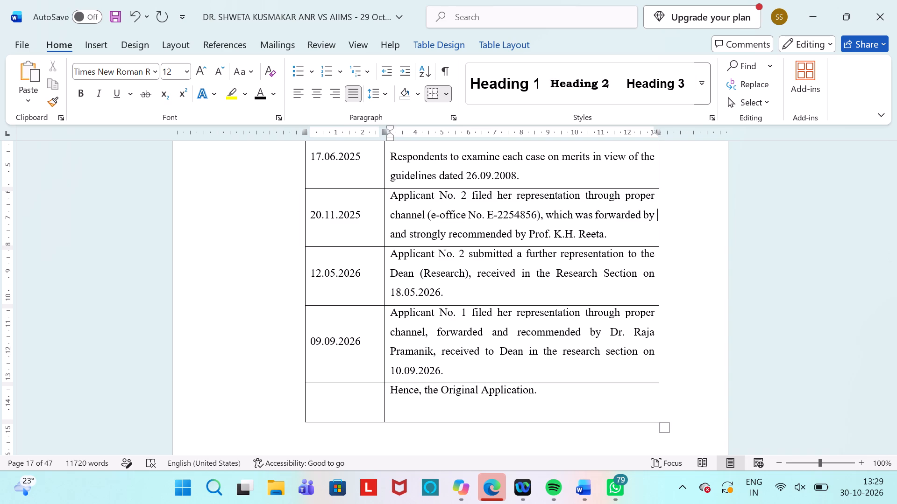
{"action": "key", "text": "ctrl+v"}
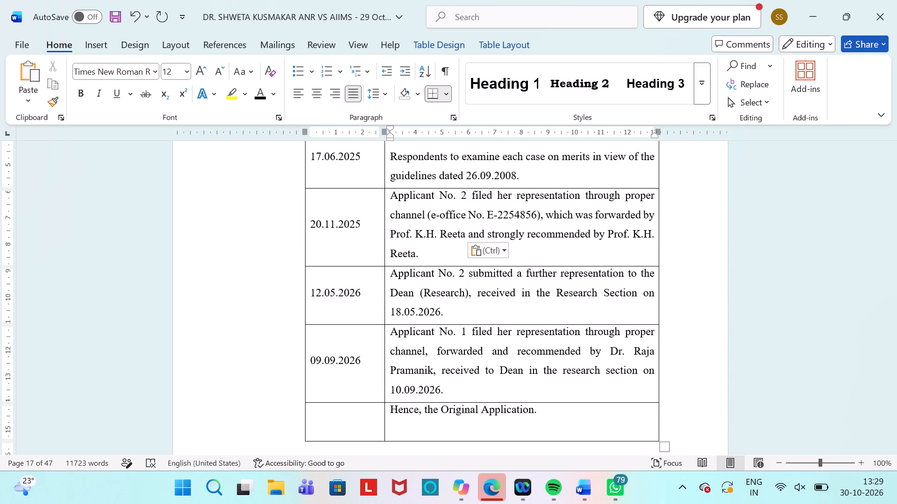
Replace the professor's name after "strongly recommended by" in the 20.11.2025 entry with "Head of Department of PHARMACOLOGY".
{"action": "left_click", "coordinate": [608, 233]}
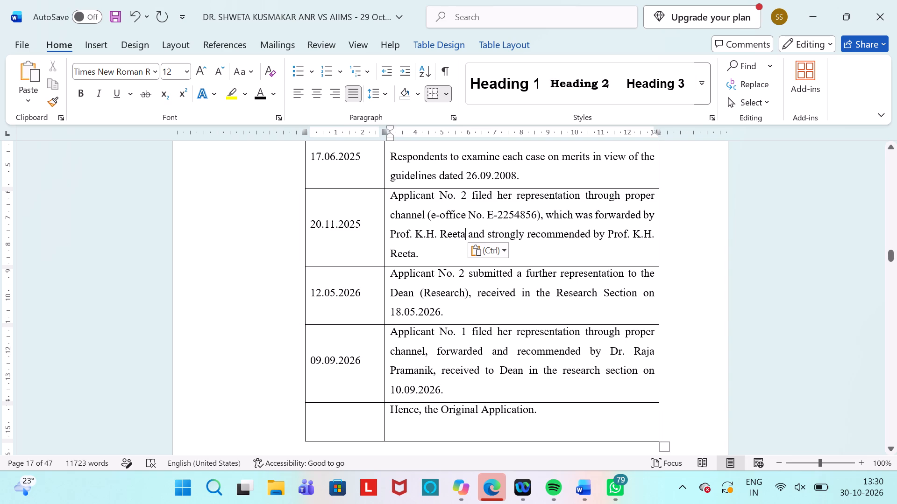
{"action": "left_click_drag", "start_coordinate": [608, 233], "coordinate": [594, 257]}
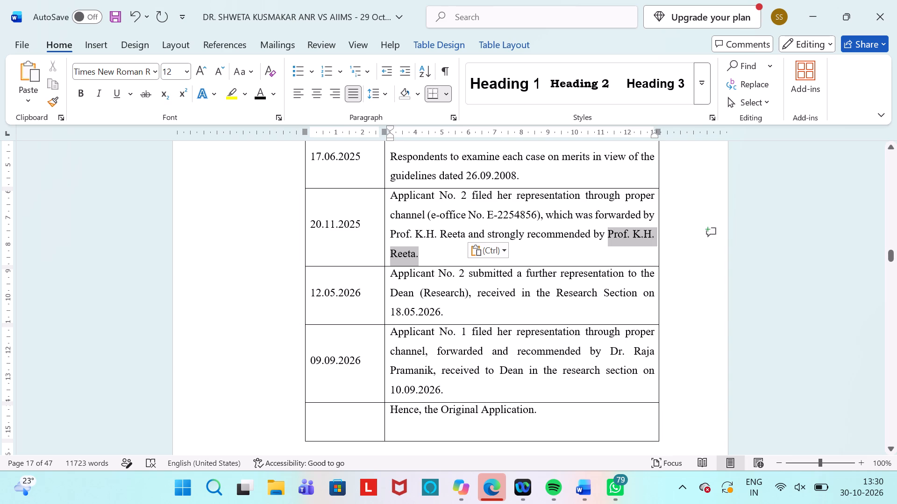
{"action": "left_click_drag", "start_coordinate": [594, 257], "coordinate": [515, 257]}
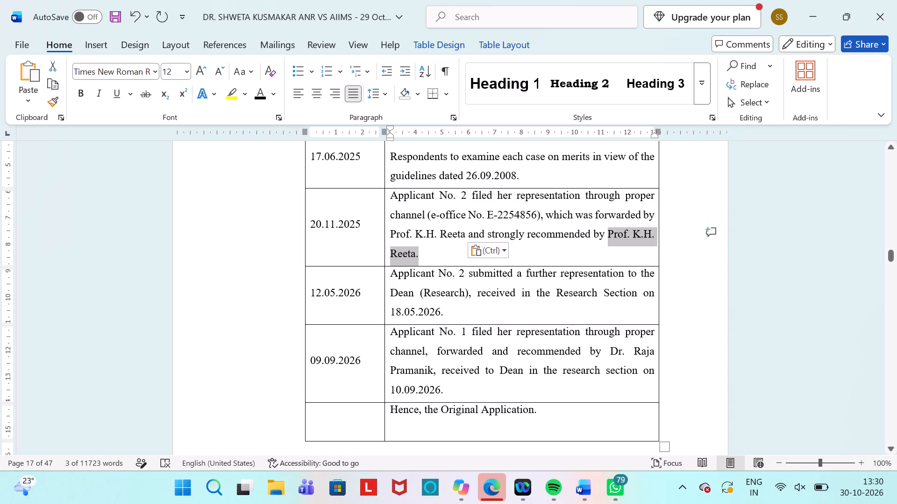
{"action": "key", "text": "ctrl+x"}
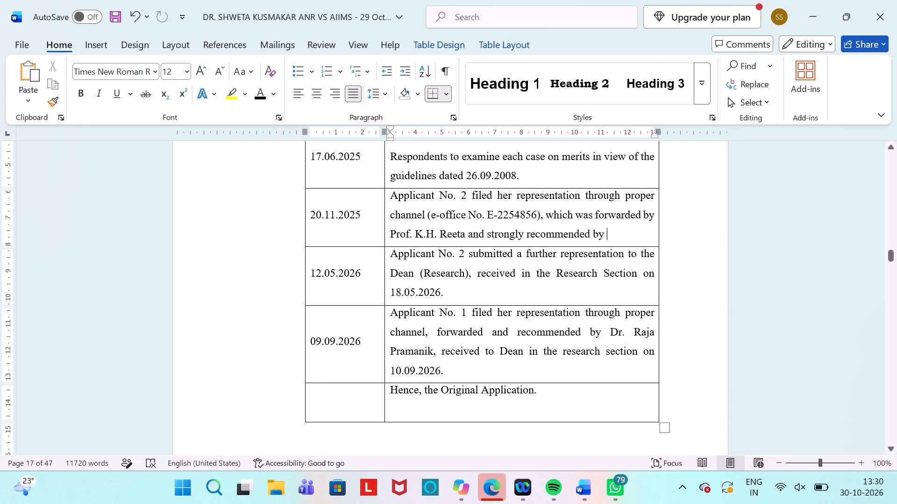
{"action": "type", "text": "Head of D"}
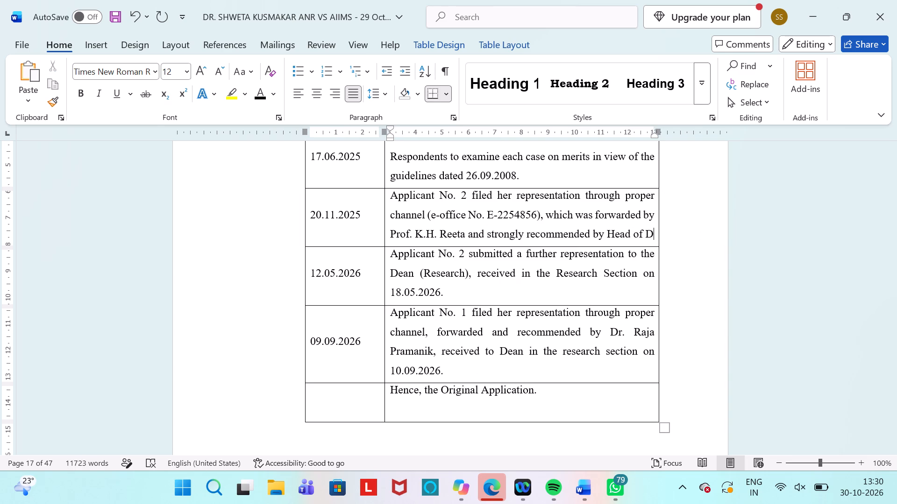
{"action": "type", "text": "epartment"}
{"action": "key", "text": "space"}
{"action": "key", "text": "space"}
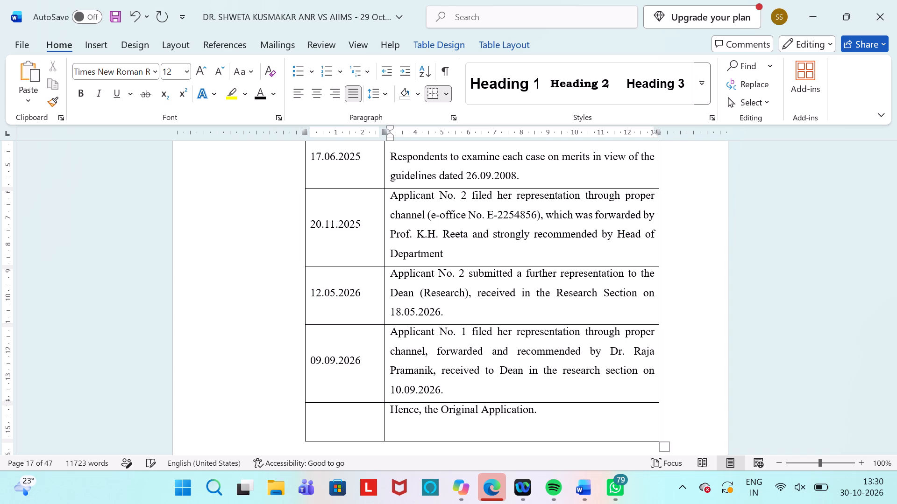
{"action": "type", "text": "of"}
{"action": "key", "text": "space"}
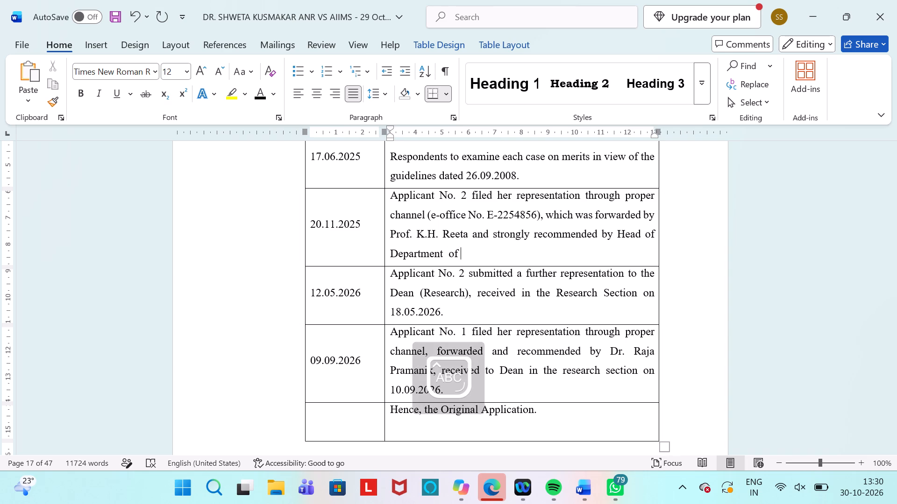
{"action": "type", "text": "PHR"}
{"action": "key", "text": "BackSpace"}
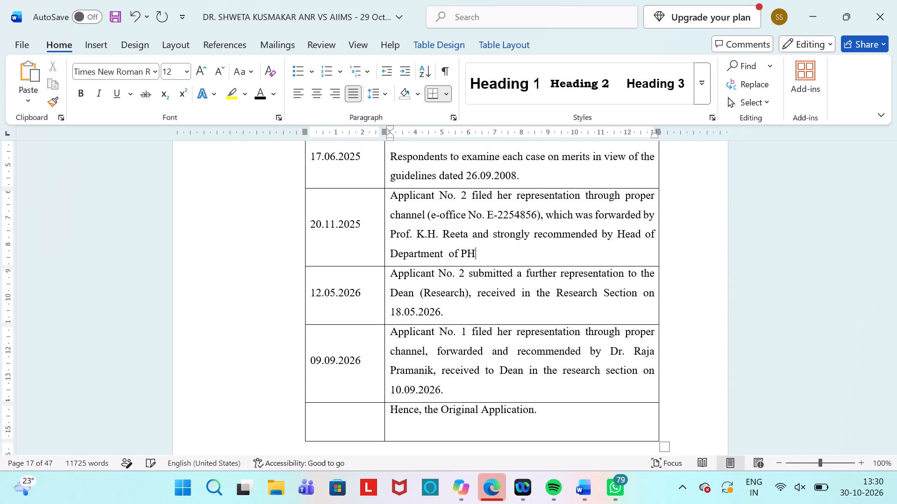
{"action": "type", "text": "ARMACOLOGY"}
End the 20.11.2025 entry with "PROF." and the pharmacology department head's name in capitals, closed by a full stop.
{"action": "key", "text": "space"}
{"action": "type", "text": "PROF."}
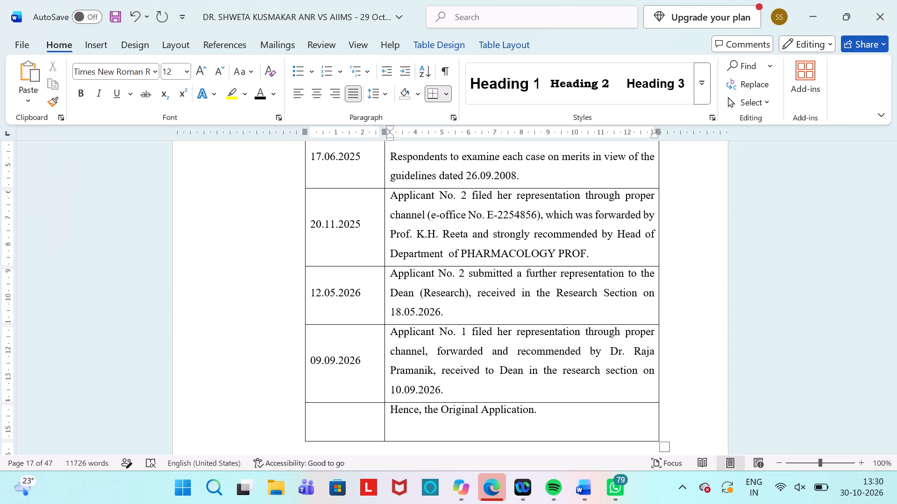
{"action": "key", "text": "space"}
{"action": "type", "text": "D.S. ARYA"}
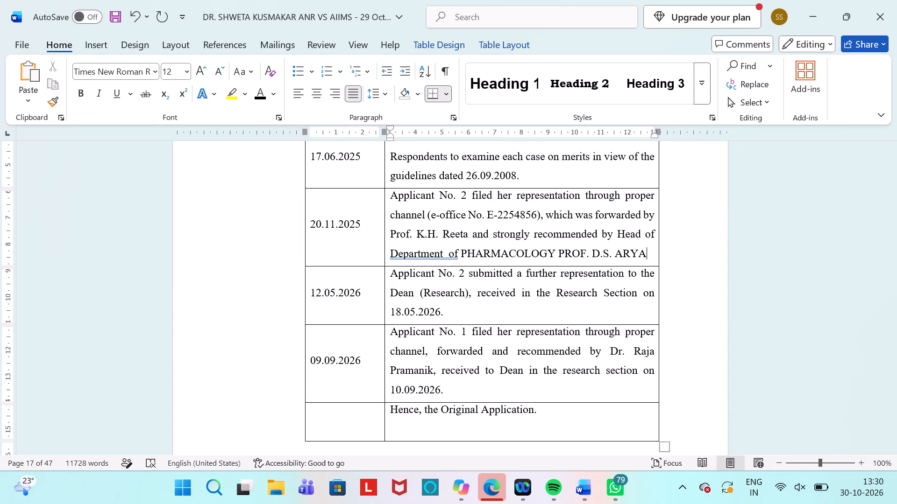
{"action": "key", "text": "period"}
Remove the extra space between "Department" and "of" in the 20.11.2025 entry.
{"action": "left_click", "coordinate": [448, 255]}
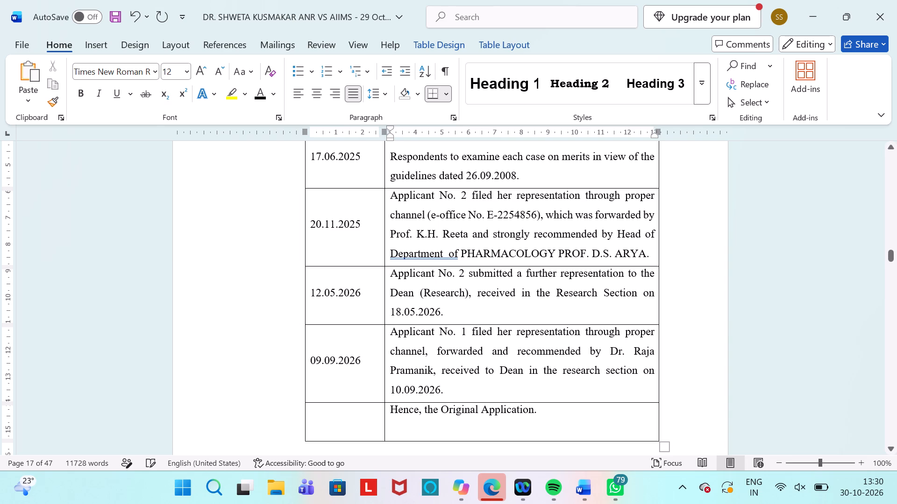
{"action": "key", "text": "BackSpace"}
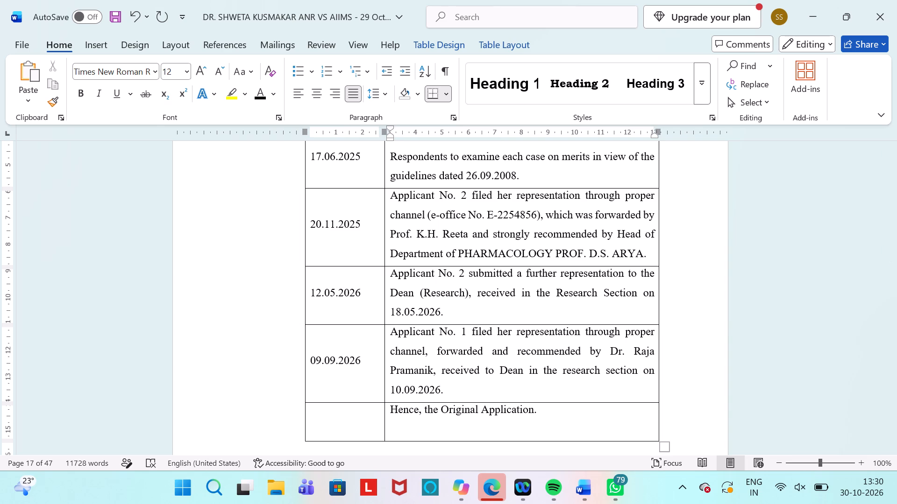
Review the application from the end of the list of dates through paragraph 4.3 and both applicants' engagement tables.
{"action": "scroll", "coordinate": [448, 255], "scroll_direction": "down", "scroll_amount": 1}
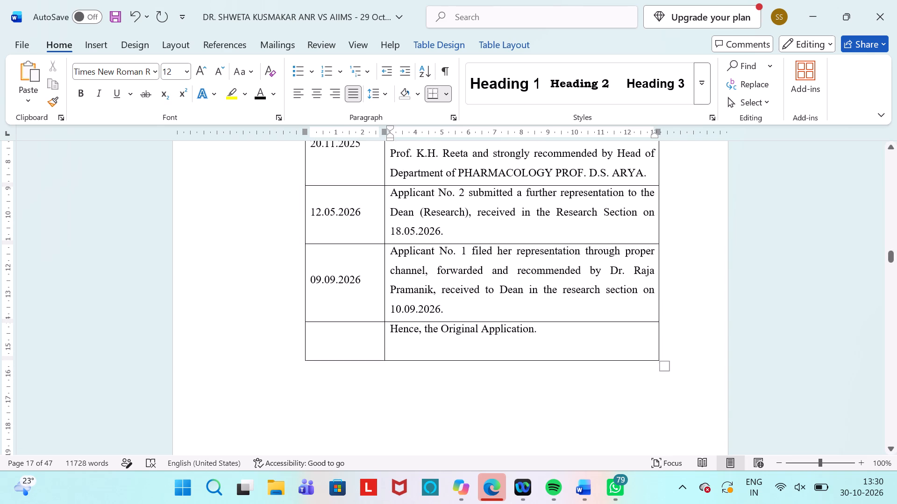
{"action": "scroll", "coordinate": [448, 255], "scroll_direction": "down", "scroll_amount": 4}
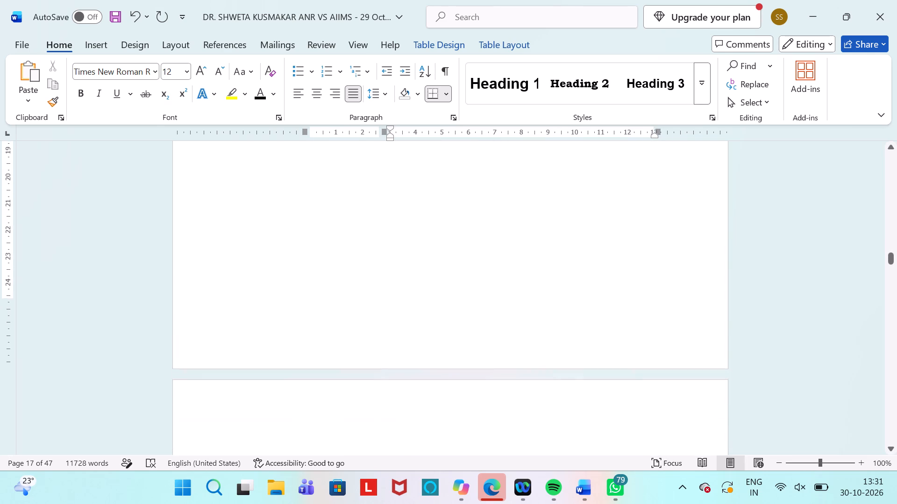
{"action": "scroll", "coordinate": [448, 255], "scroll_direction": "down", "scroll_amount": 3}
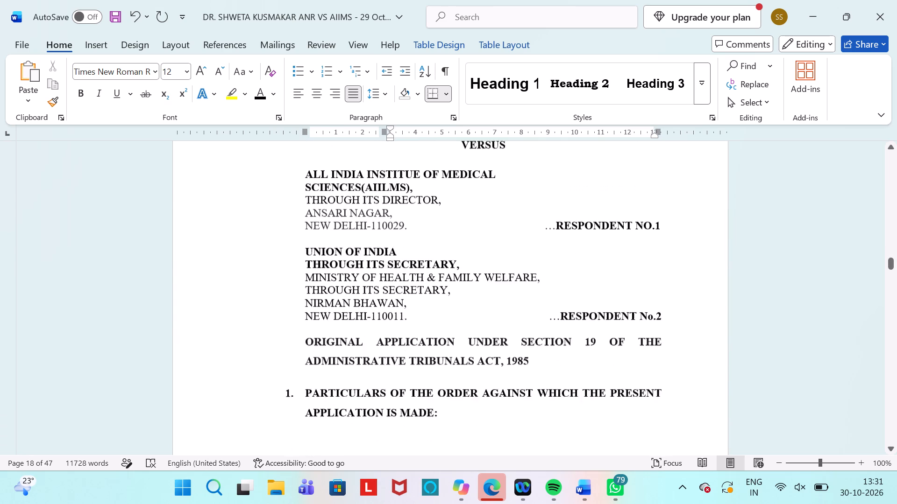
{"action": "scroll", "coordinate": [448, 255], "scroll_direction": "down", "scroll_amount": 8}
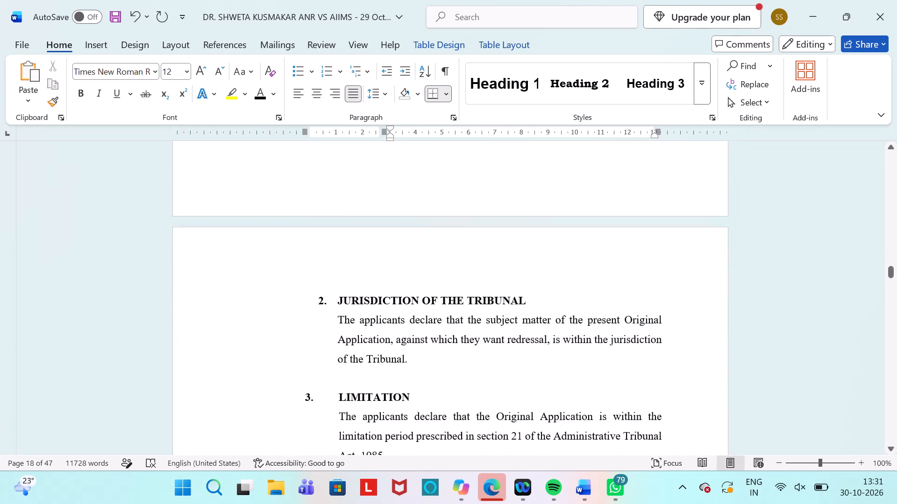
{"action": "scroll", "coordinate": [448, 255], "scroll_direction": "down", "scroll_amount": 6}
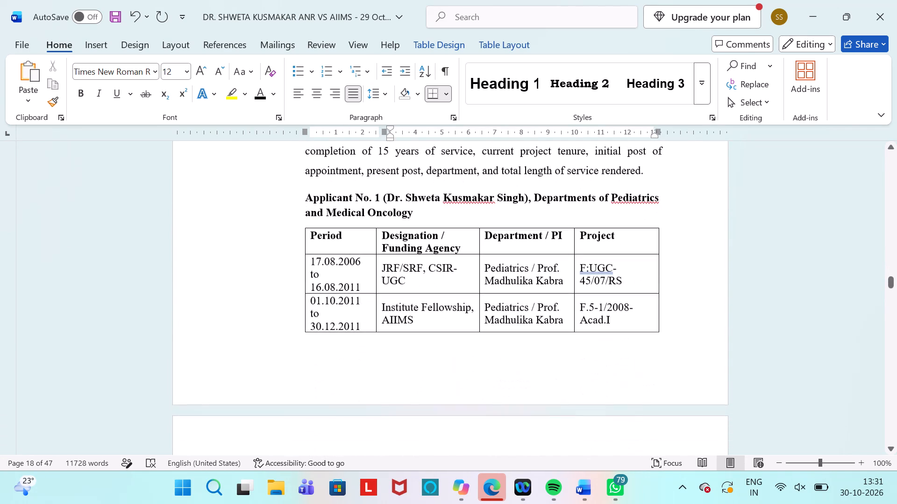
{"action": "scroll", "coordinate": [448, 255], "scroll_direction": "down", "scroll_amount": 2}
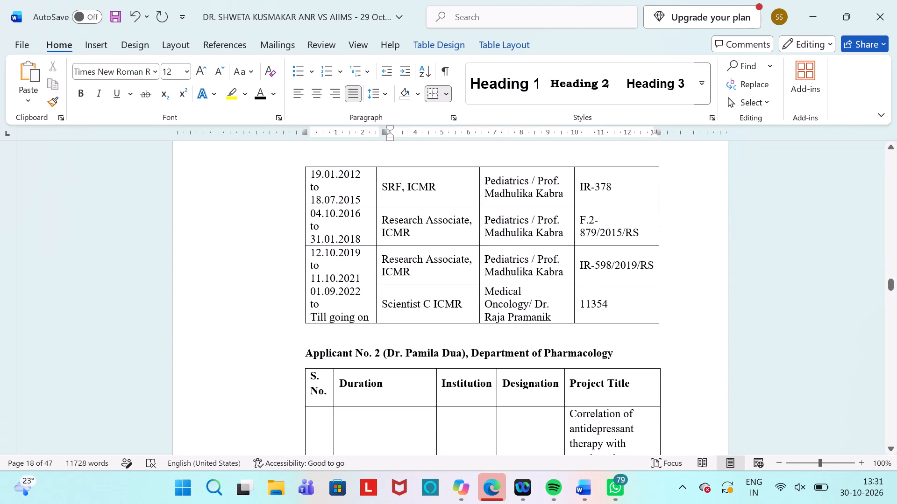
{"action": "scroll", "coordinate": [448, 255], "scroll_direction": "down", "scroll_amount": 4, "text": "ctrl"}
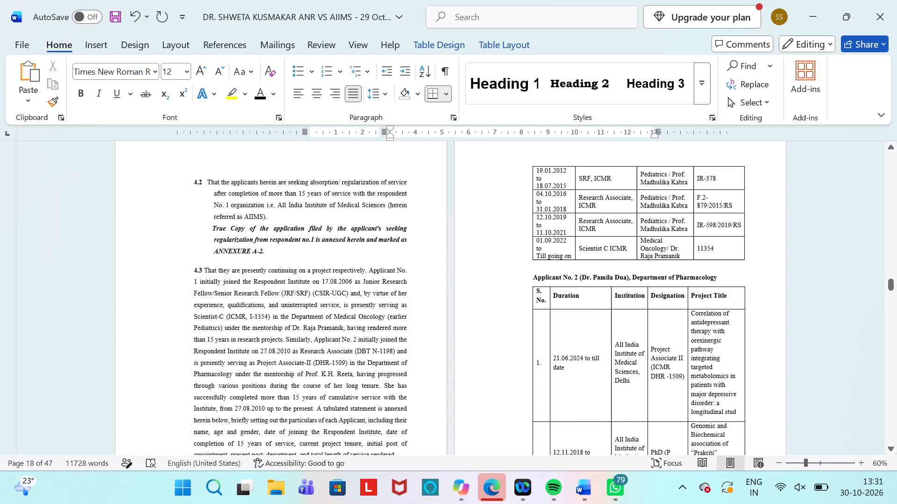
{"action": "scroll", "coordinate": [448, 255], "scroll_direction": "up", "scroll_amount": 1, "text": "ctrl"}
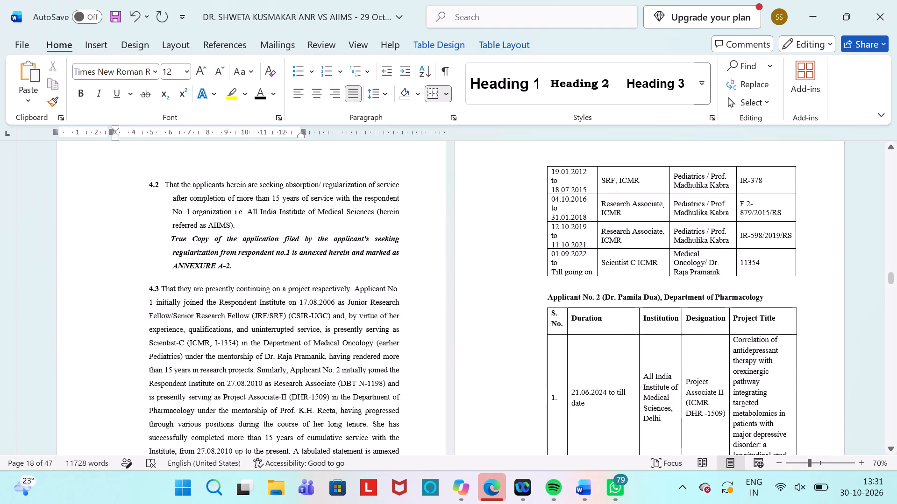
{"action": "scroll", "coordinate": [542, 287], "scroll_direction": "down", "scroll_amount": 1}
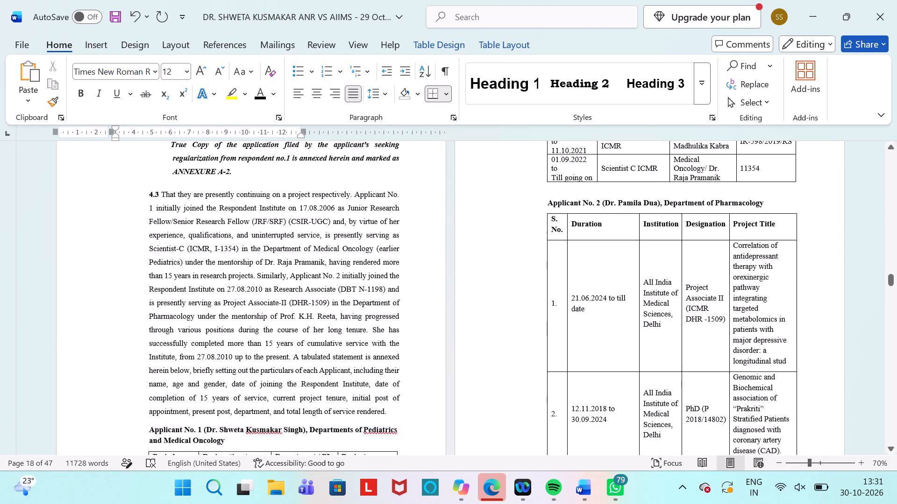
{"action": "scroll", "coordinate": [542, 287], "scroll_direction": "down", "scroll_amount": 1}
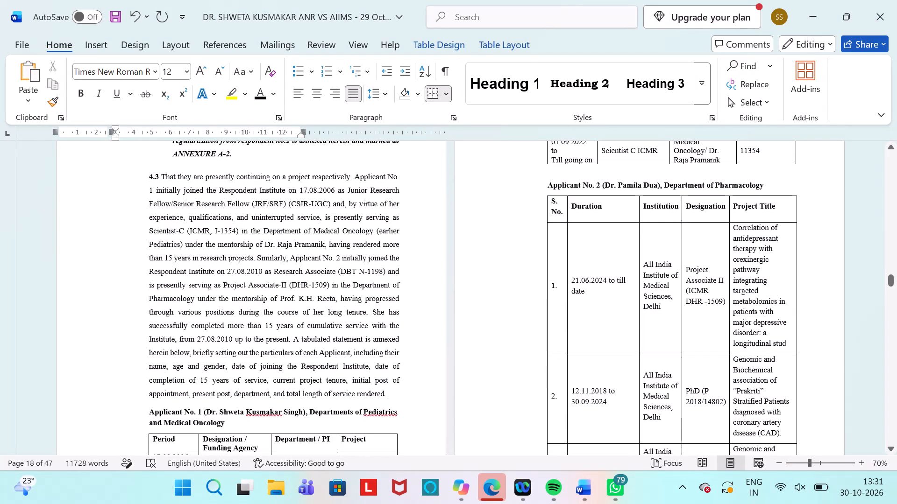
{"action": "scroll", "coordinate": [596, 292], "scroll_direction": "down", "scroll_amount": 1}
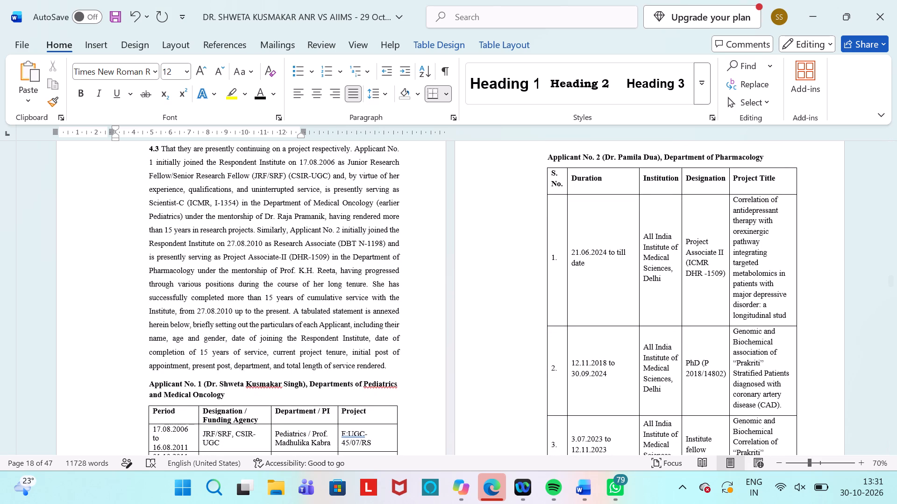
{"action": "scroll", "coordinate": [596, 292], "scroll_direction": "down", "scroll_amount": 1}
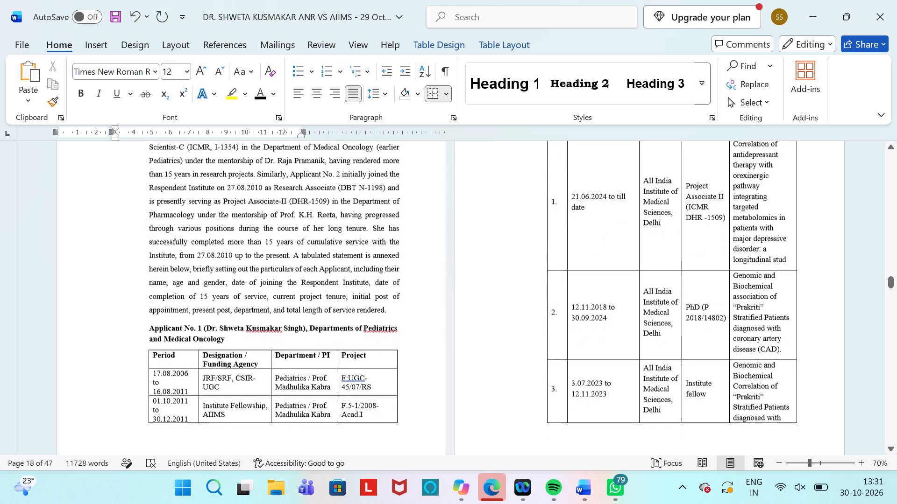
{"action": "scroll", "coordinate": [596, 292], "scroll_direction": "down", "scroll_amount": 1}
{"action": "scroll", "coordinate": [602, 254], "scroll_direction": "down", "scroll_amount": 1}
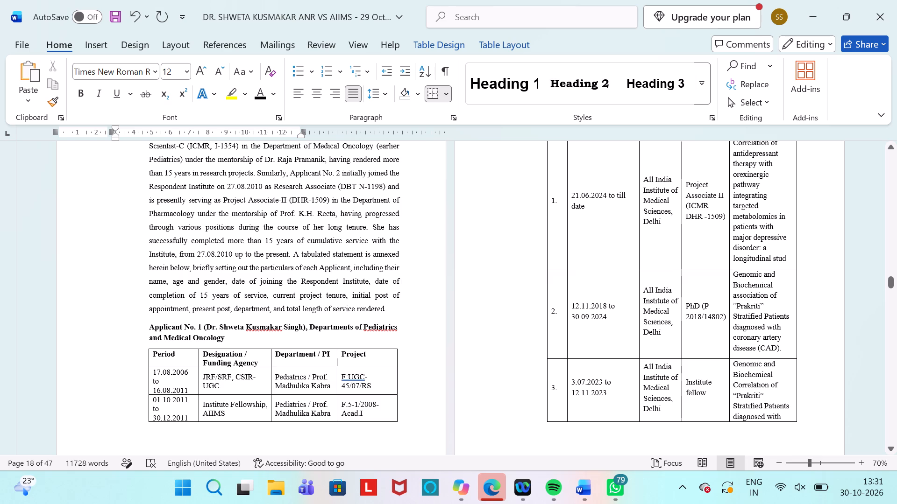
Replace "till date" in the first duration entry of Applicant No. 2's table with 13.05.2026.
{"action": "left_click", "coordinate": [615, 192]}
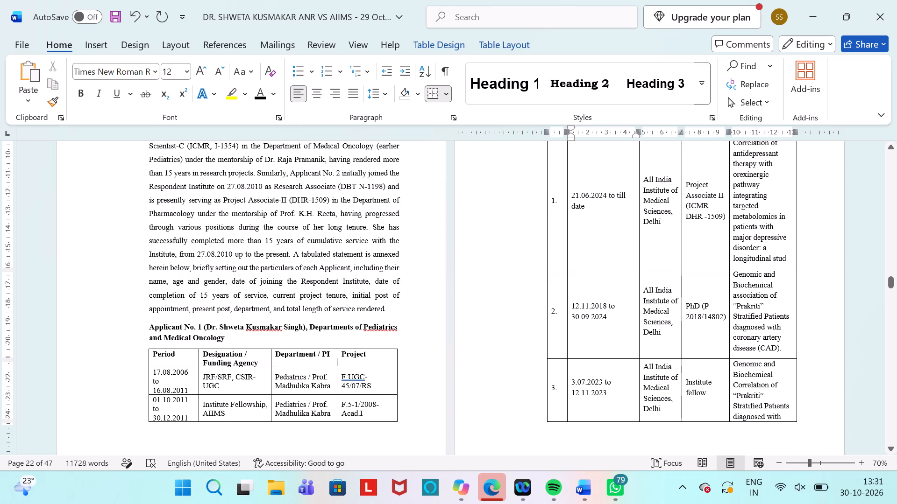
{"action": "key", "text": "Right"}
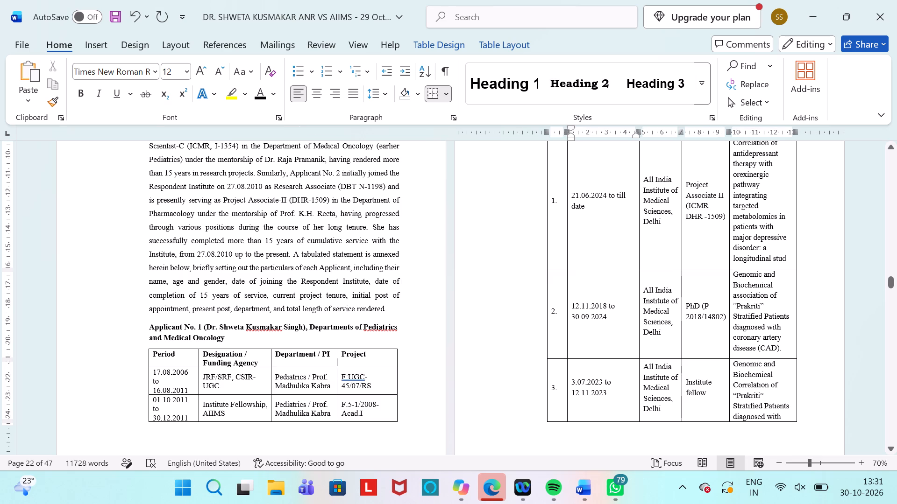
{"action": "left_click", "coordinate": [615, 195]}
{"action": "left_click", "coordinate": [615, 195]}
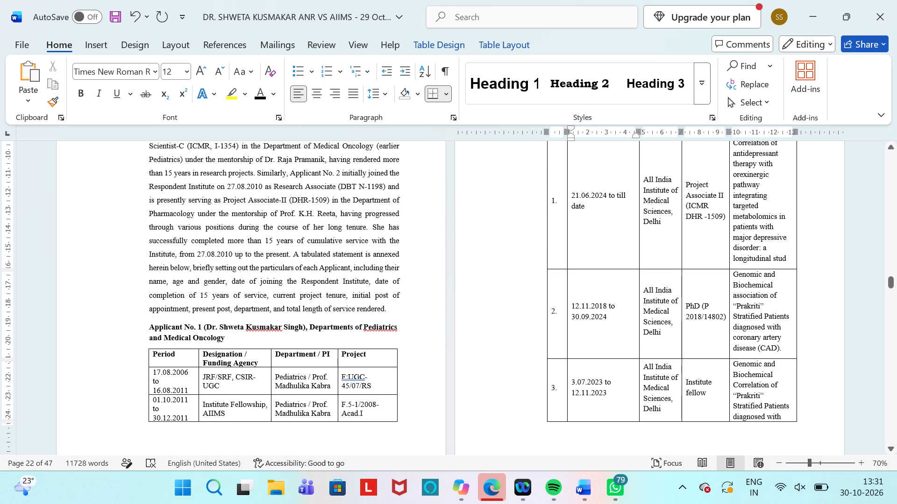
{"action": "left_click", "coordinate": [615, 195]}
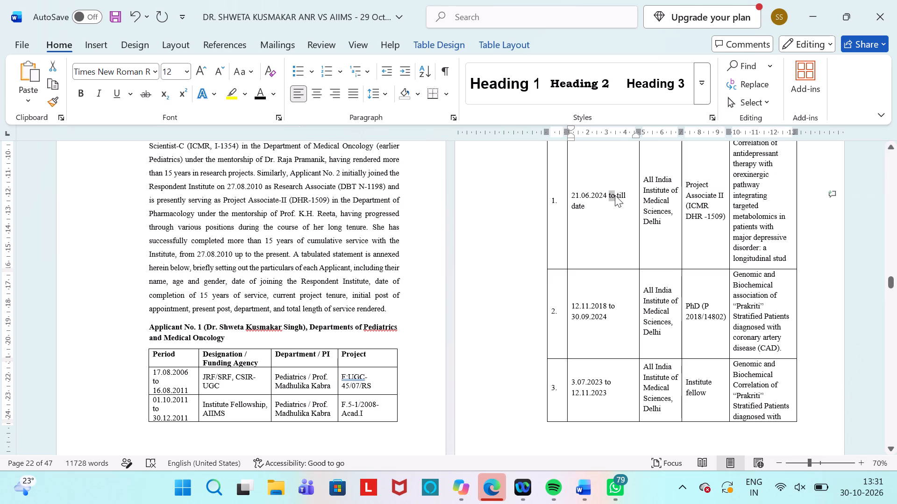
{"action": "left_click", "coordinate": [617, 195]}
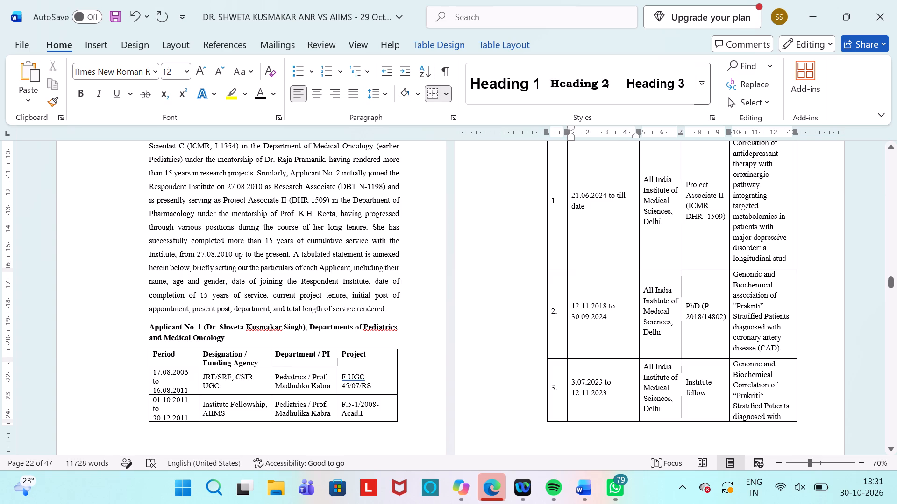
{"action": "left_click_drag", "start_coordinate": [617, 195], "coordinate": [606, 222]}
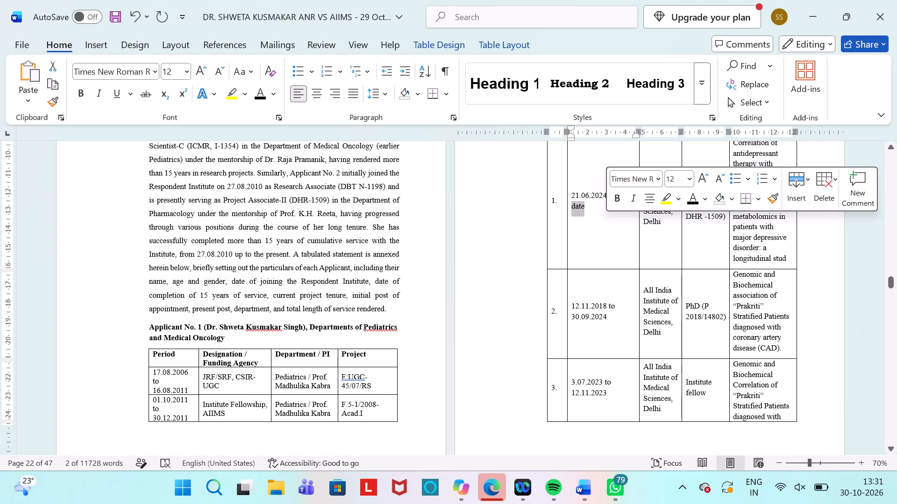
{"action": "key", "text": "ctrl+x"}
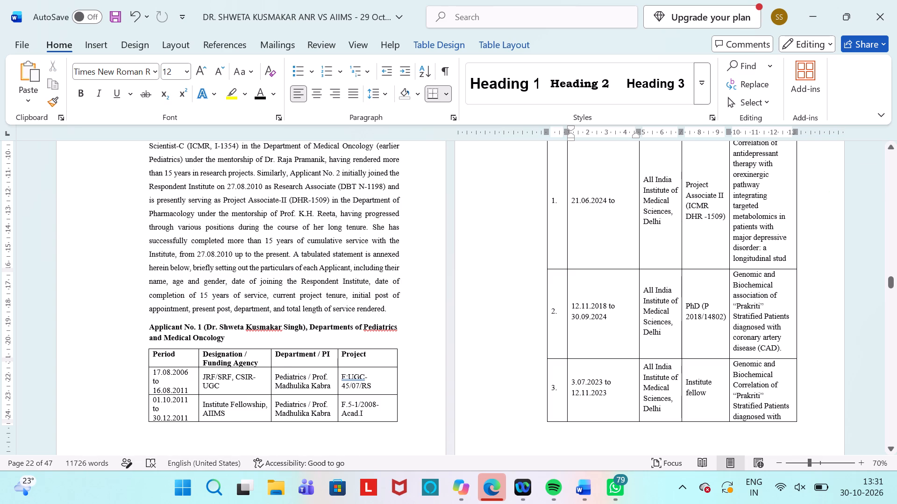
{"action": "type", "text": "130"}
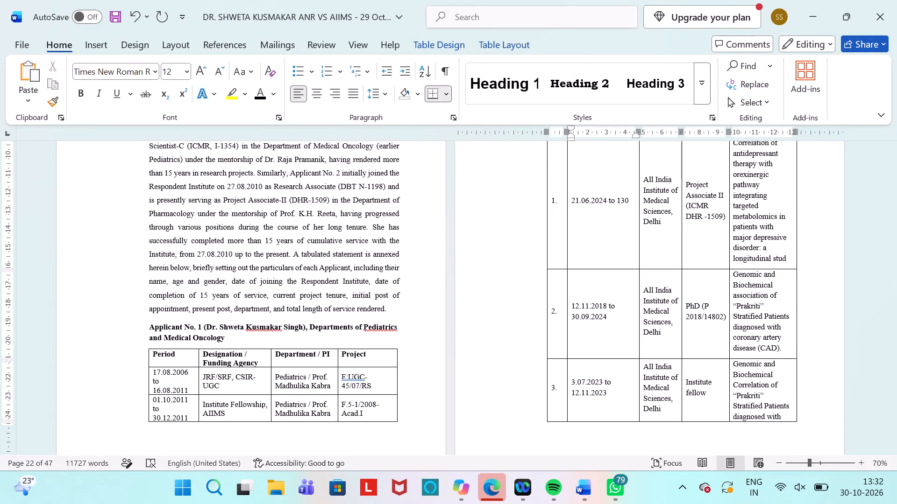
{"action": "key", "text": "BackSpace"}
{"action": "type", "text": "-0"}
{"action": "key", "text": "BackSpace"}
{"action": "key", "text": "BackSpace"}
{"action": "key", "text": "period"}
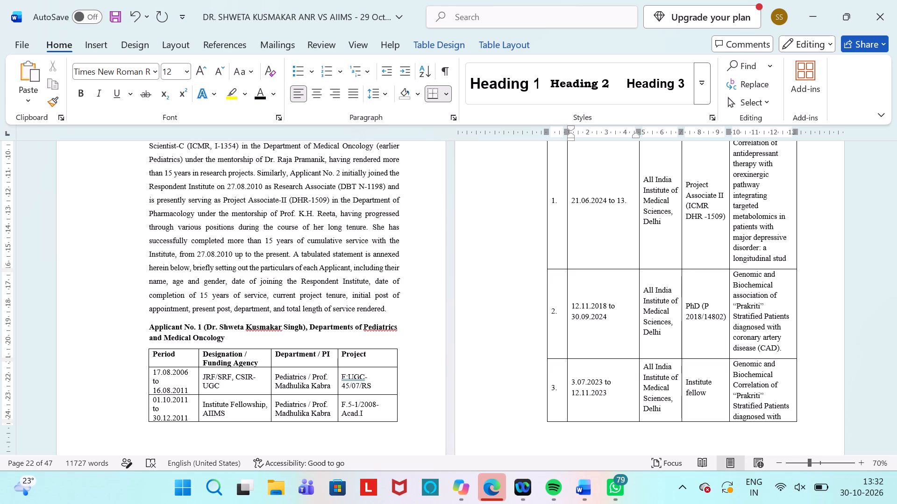
{"action": "type", "text": "05.2026"}
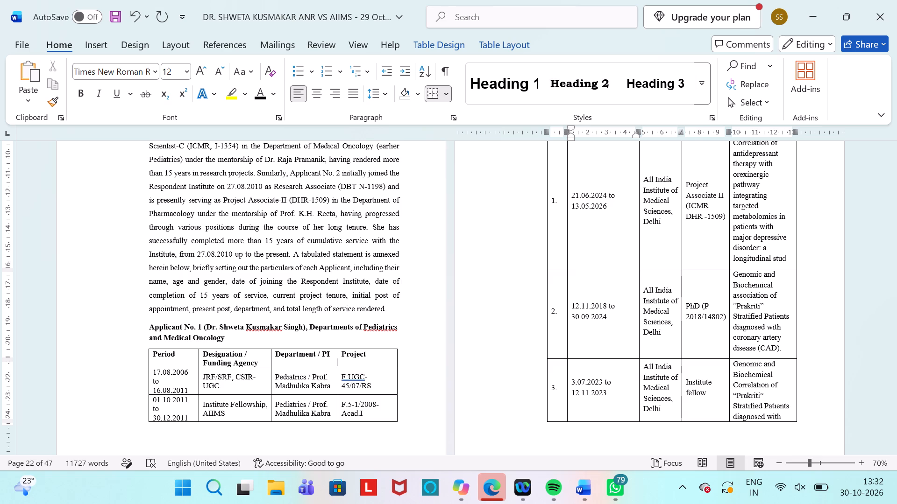
Insert an empty row directly below the header row of Applicant No. 2's table.
{"action": "scroll", "coordinate": [606, 222], "scroll_direction": "up", "scroll_amount": 2}
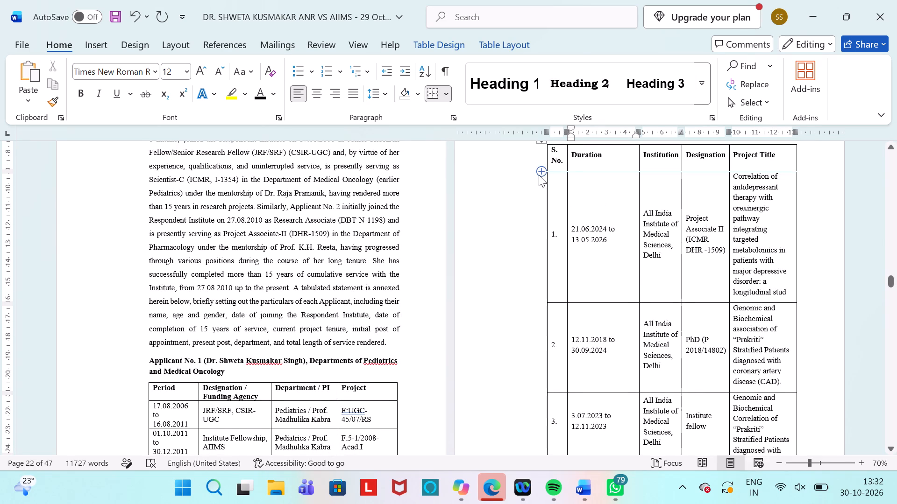
{"action": "left_click", "coordinate": [539, 175]}
{"action": "left_click", "coordinate": [553, 176]}
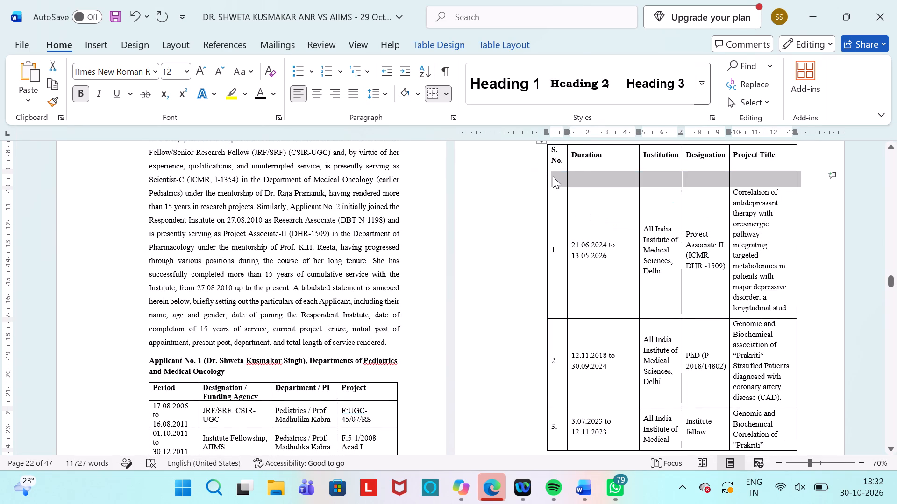
Enter "13-05.2026 To Till date" as the duration in the new row of Applicant No. 2's table.
{"action": "left_click", "coordinate": [578, 179]}
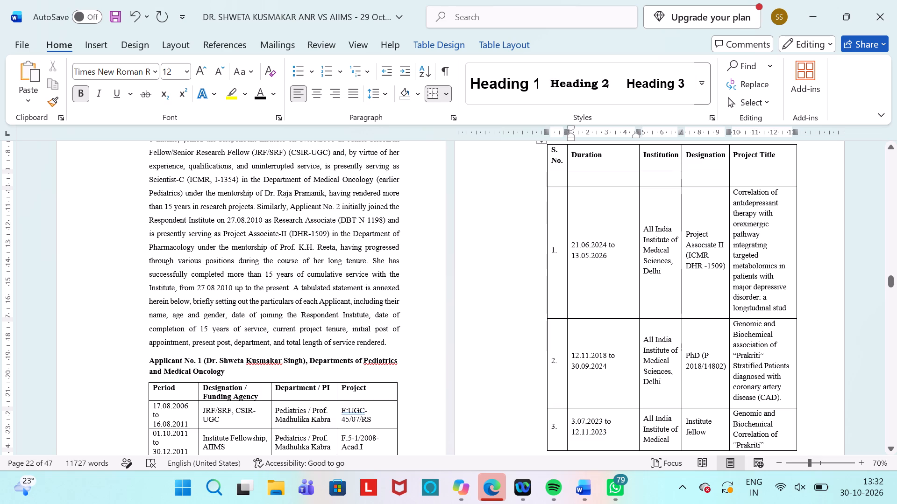
{"action": "type", "text": "13-"}
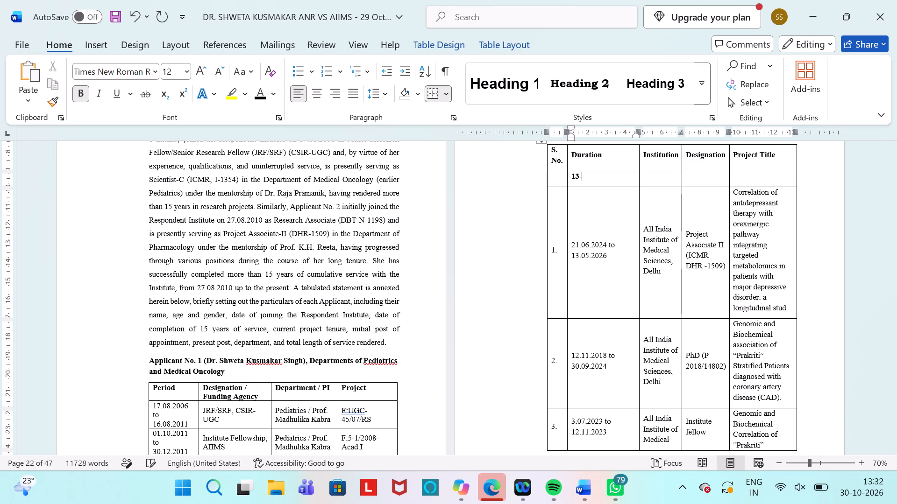
{"action": "type", "text": "05"}
{"action": "type", "text": ".2026"}
{"action": "key", "text": "space"}
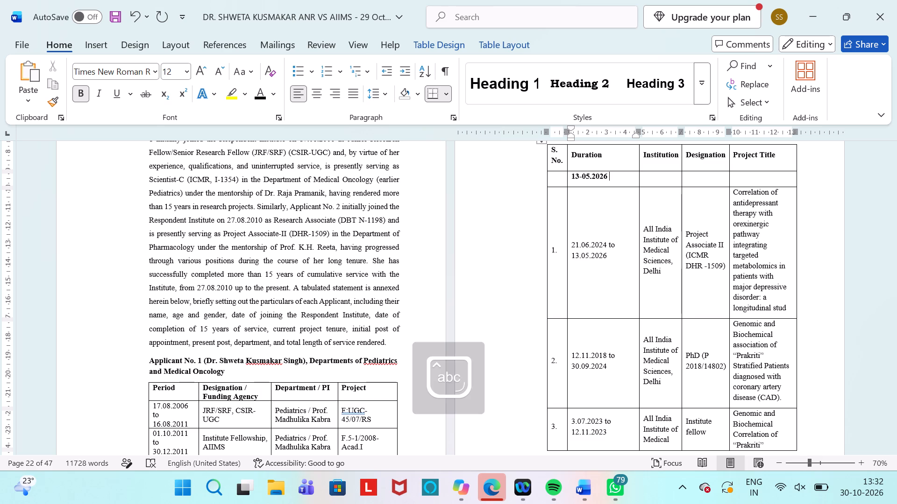
{"action": "type", "text": "To"}
{"action": "key", "text": "space"}
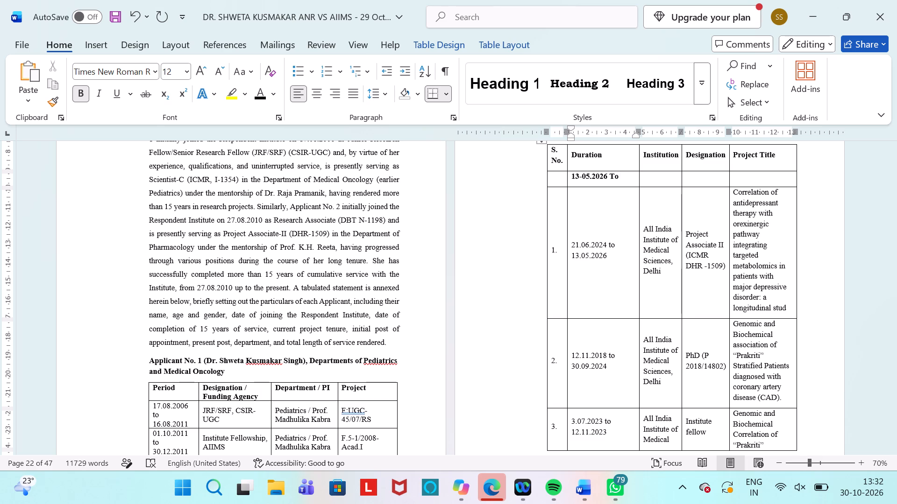
{"action": "type", "text": "Till date"}
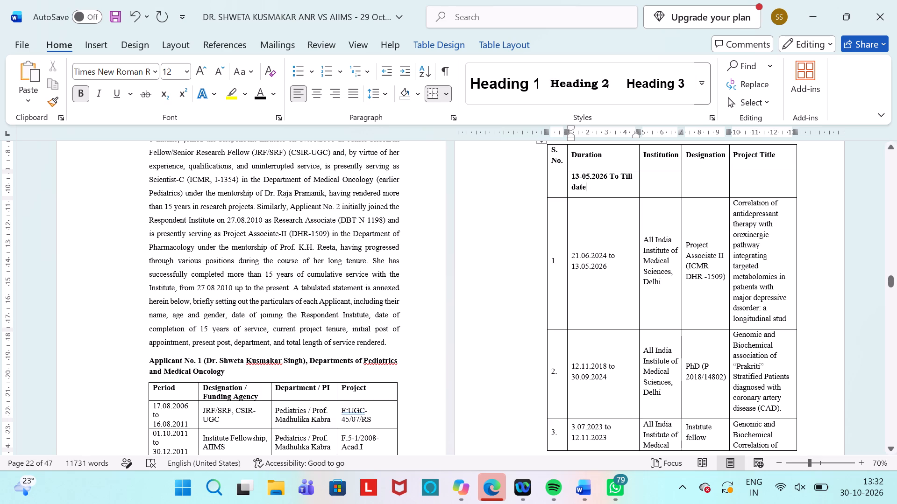
Change the day of the new row's start date to 14.
{"action": "left_click", "coordinate": [578, 175]}
{"action": "key", "text": "BackSpace"}
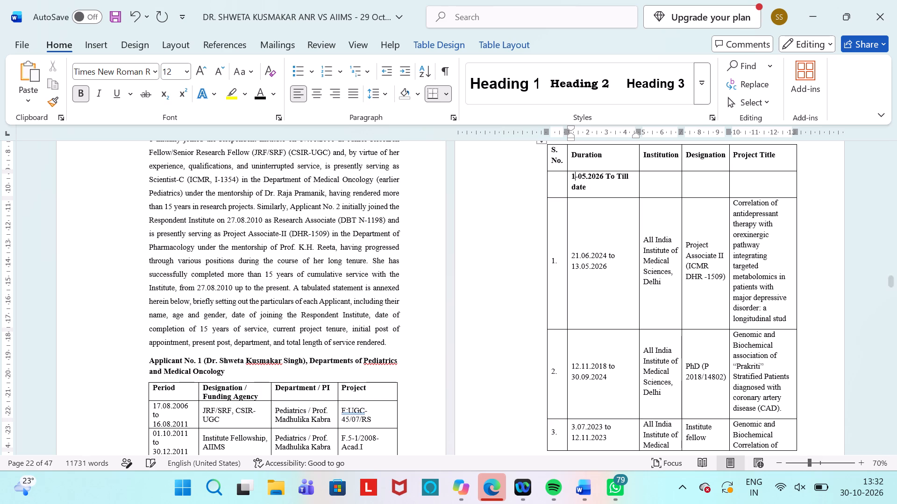
{"action": "key", "text": "4"}
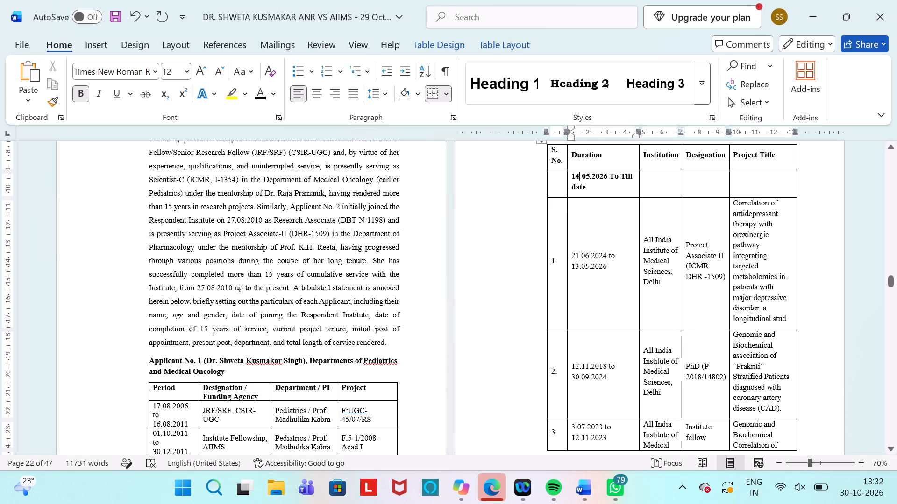
Remove the bold formatting from the duration entry in the new row of Applicant No. 2's table.
{"action": "left_click", "coordinate": [572, 178]}
{"action": "left_click_drag", "start_coordinate": [572, 178], "coordinate": [589, 187]}
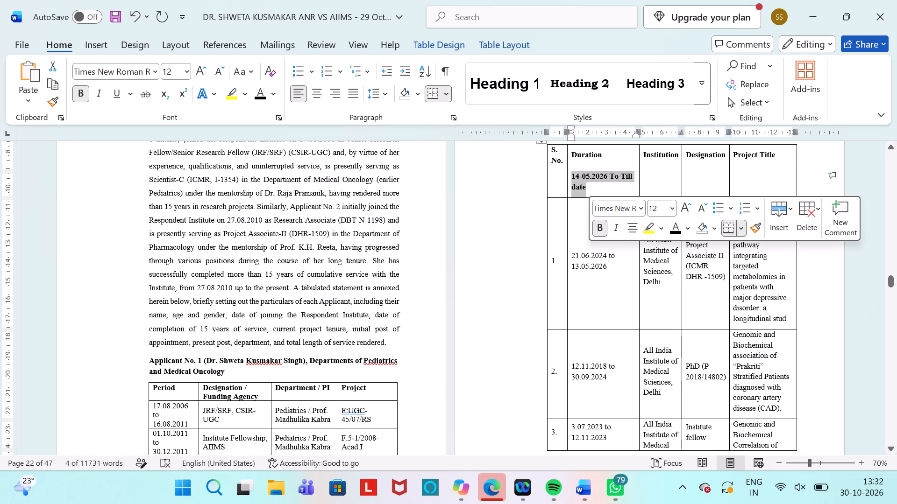
{"action": "left_click", "coordinate": [598, 224]}
Copy "All India Institute of Medical Sciences, Delhi" from the row below into the new row's Institution cell.
{"action": "left_click", "coordinate": [654, 185]}
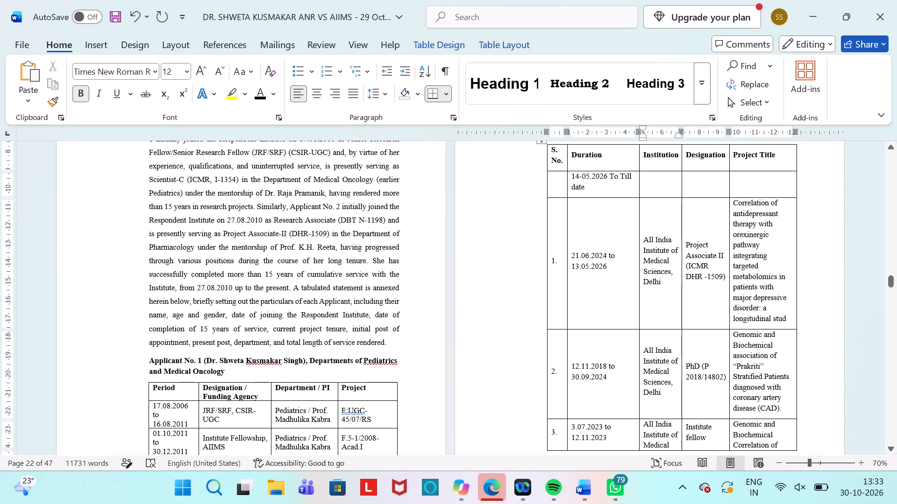
{"action": "left_click_drag", "start_coordinate": [643, 238], "coordinate": [662, 286]}
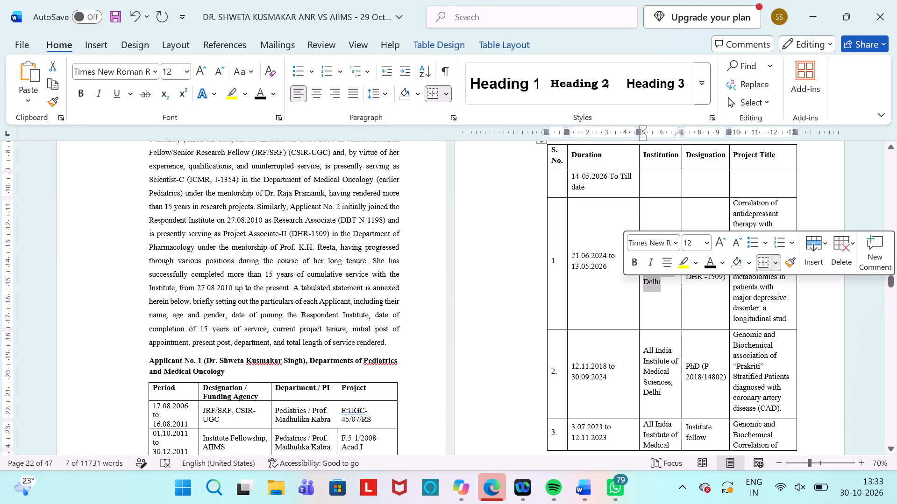
{"action": "key", "text": "ctrl+c"}
{"action": "key", "text": "ctrl+c"}
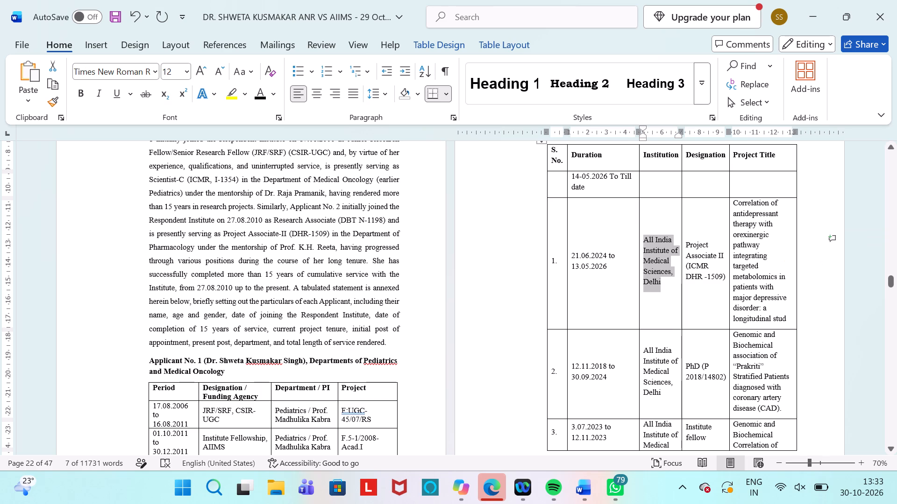
{"action": "left_click", "coordinate": [656, 181]}
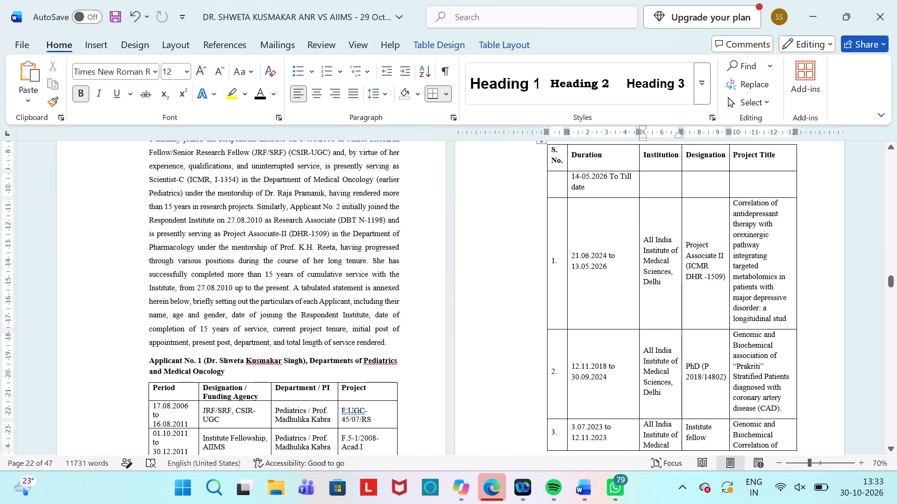
{"action": "key", "text": "ctrl+v"}
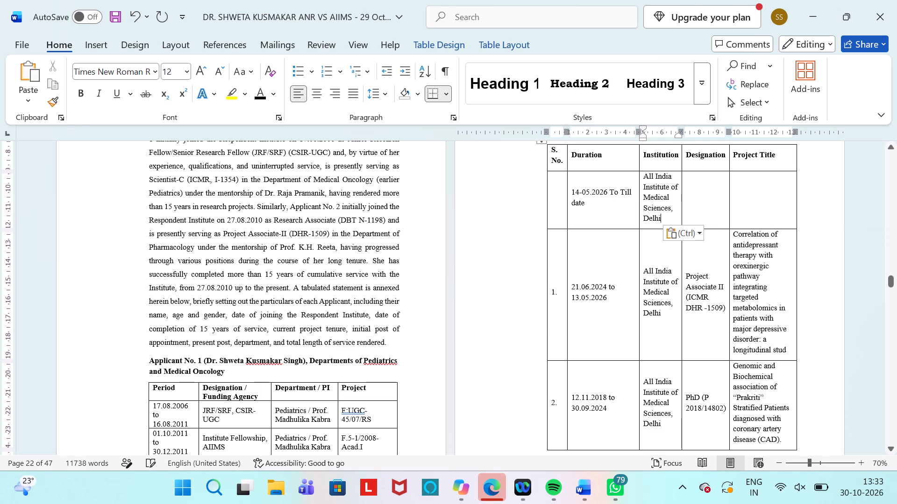
Enter "RESEARCH fellow" as the designation in the new row of Applicant No. 2's table.
{"action": "left_click", "coordinate": [709, 188]}
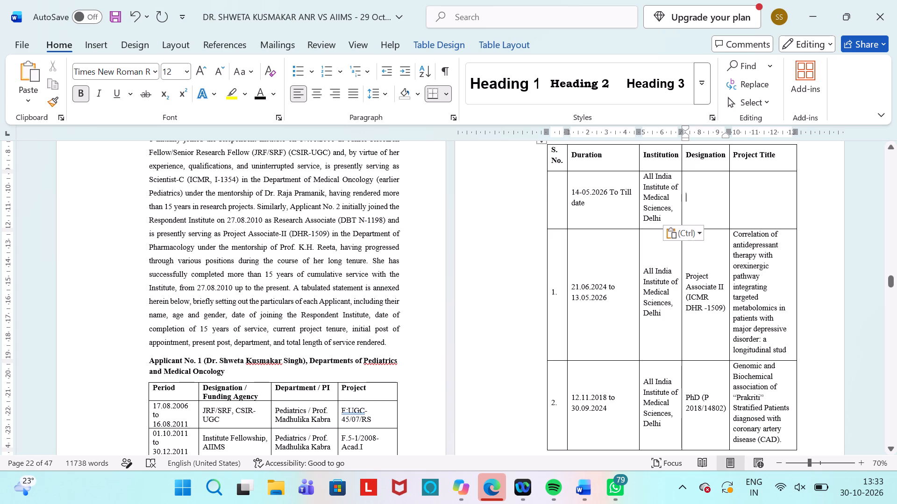
{"action": "type", "text": "RESEA"}
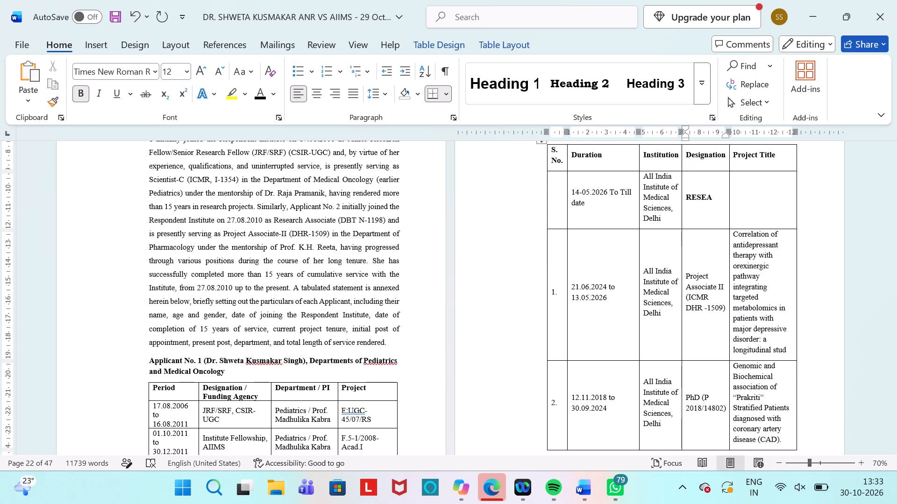
{"action": "type", "text": "RCH"}
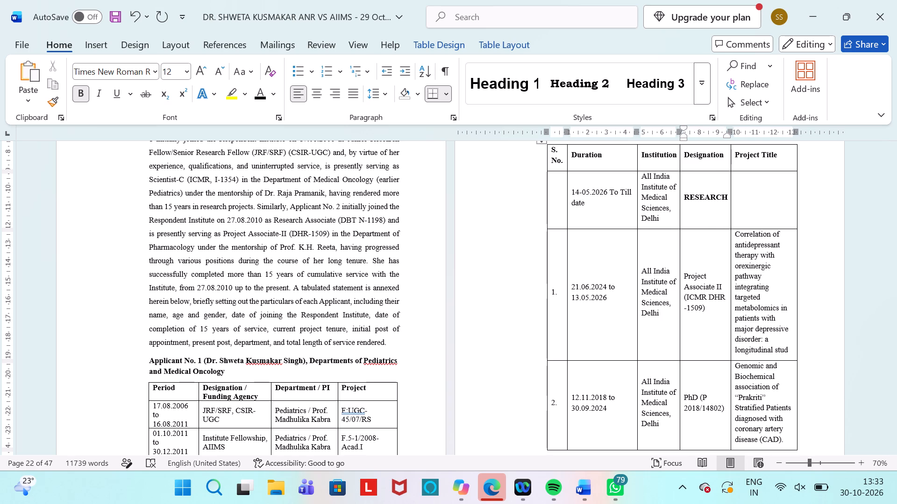
{"action": "key", "text": "space"}
{"action": "type", "text": "felloq"}
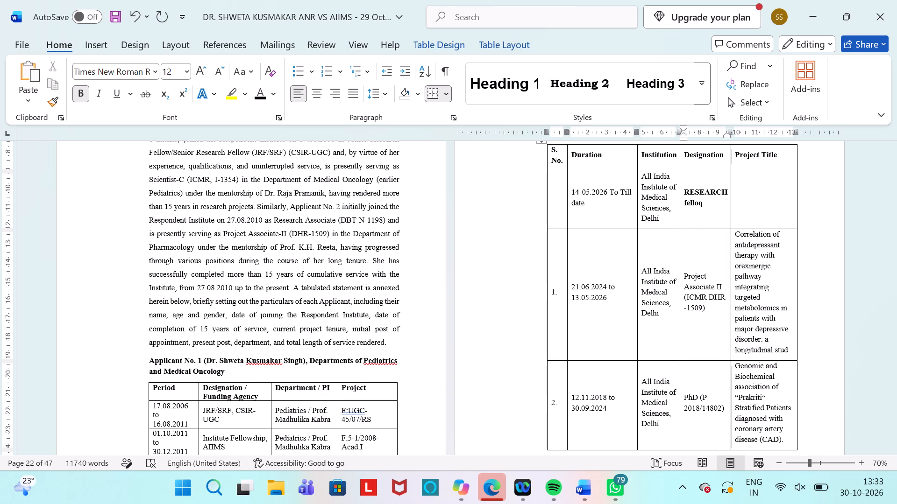
{"action": "key", "text": "BackSpace"}
{"action": "key", "text": "w"}
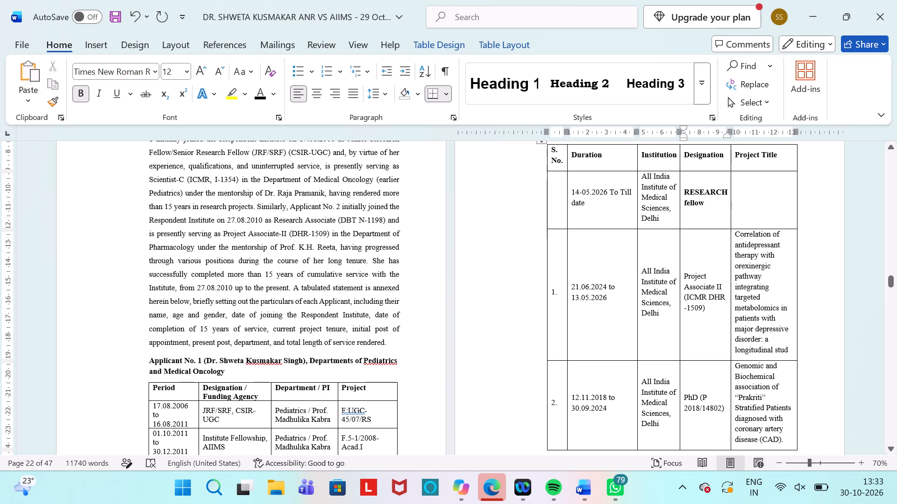
Change the letters "ESEARC" of "RESEARCH" to lowercase in the new row's Designation cell of Applicant No. 2's table.
{"action": "left_click", "coordinate": [690, 192]}
{"action": "left_click_drag", "start_coordinate": [690, 192], "coordinate": [724, 192]}
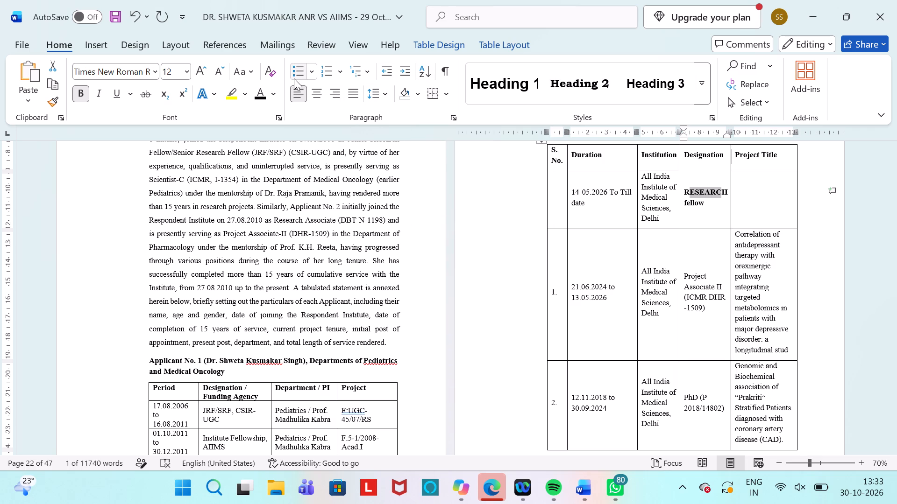
{"action": "left_click", "coordinate": [255, 73]}
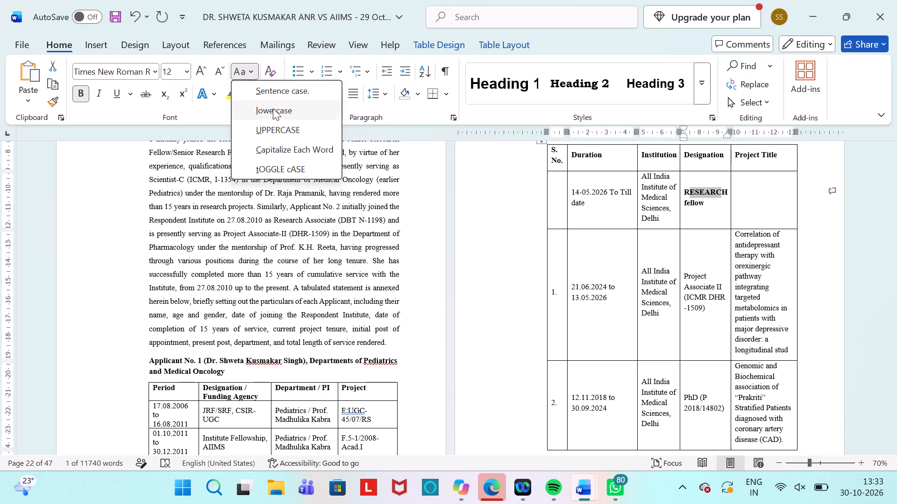
{"action": "left_click", "coordinate": [273, 113]}
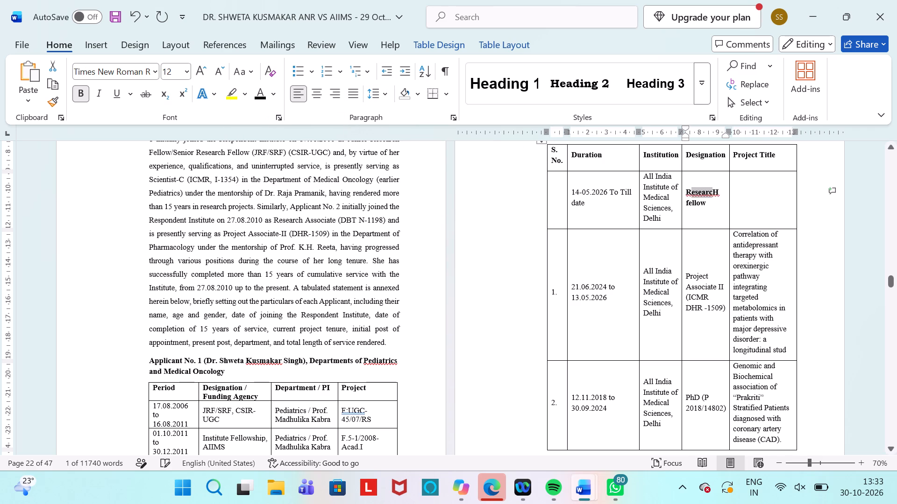
Remove the bold formatting from the designation in the new row of Applicant No. 2's table.
{"action": "left_click", "coordinate": [691, 199]}
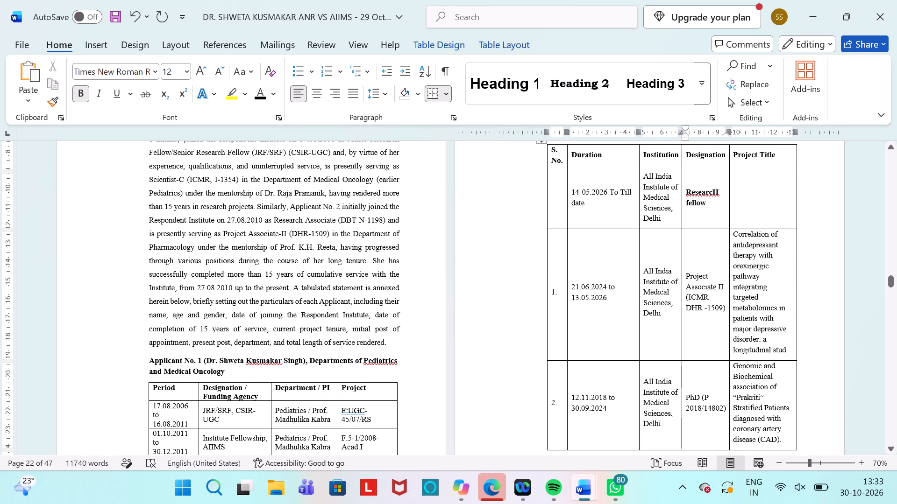
{"action": "left_click_drag", "start_coordinate": [687, 193], "coordinate": [713, 204]}
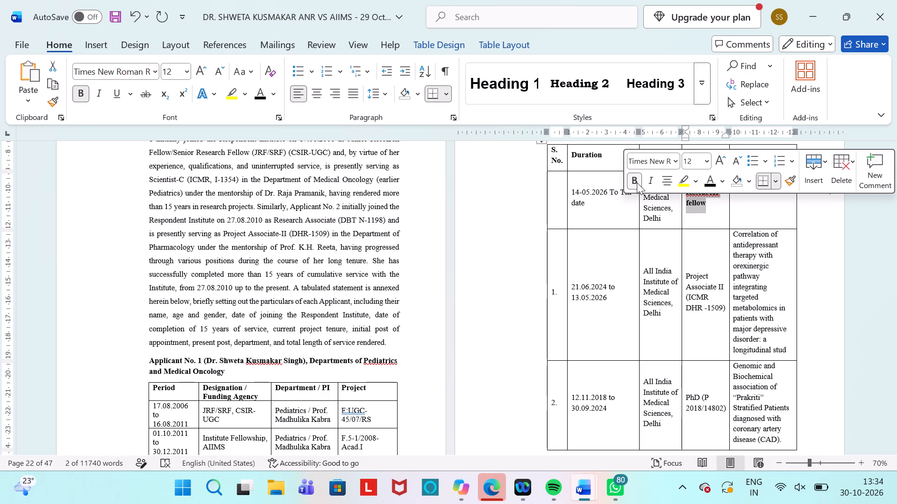
{"action": "left_click", "coordinate": [637, 182]}
{"action": "left_click", "coordinate": [759, 220]}
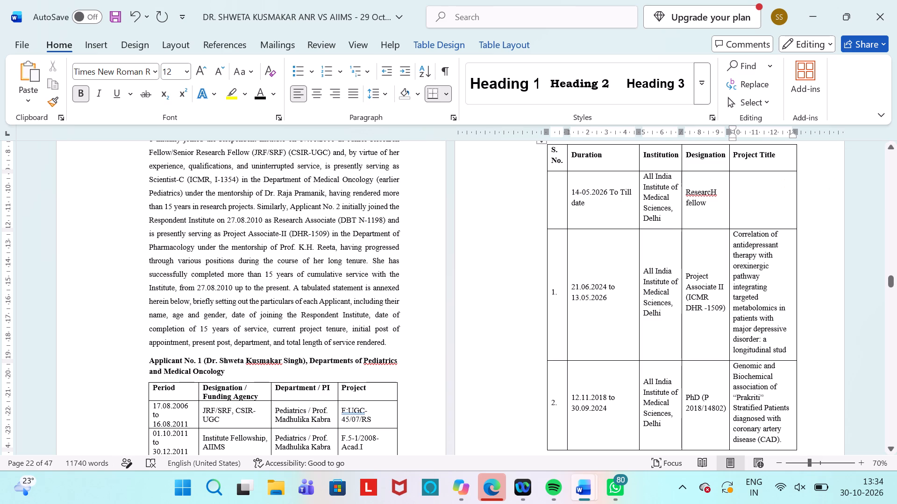
Replace the capital H ending the first word of the new row's designation with a lowercase h, giving "Research fellow".
{"action": "left_click", "coordinate": [719, 193]}
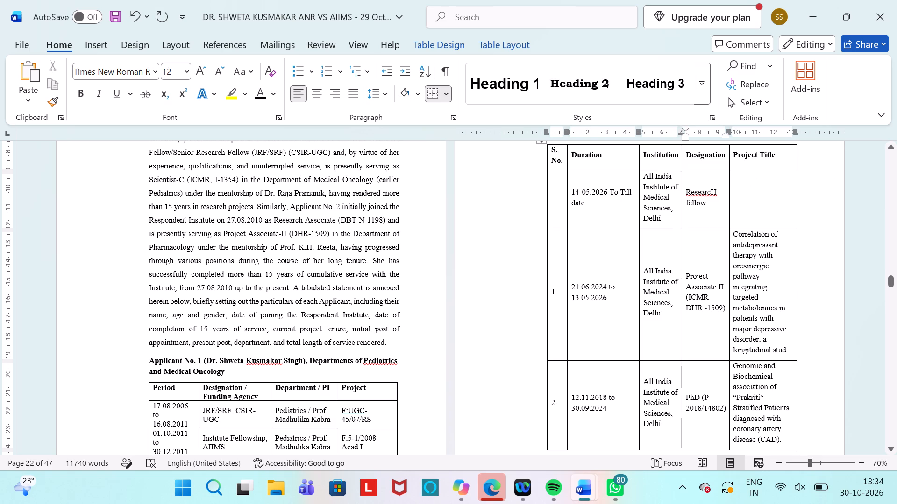
{"action": "key", "text": "BackSpace"}
{"action": "key", "text": "BackSpace"}
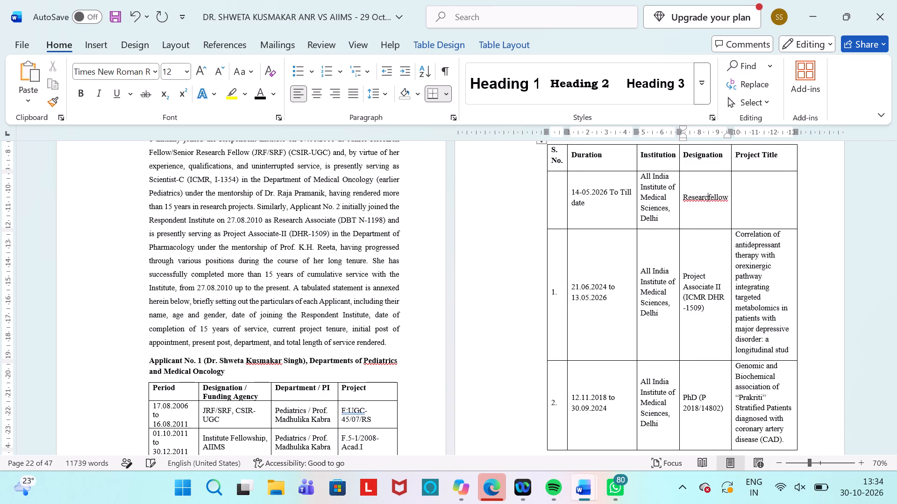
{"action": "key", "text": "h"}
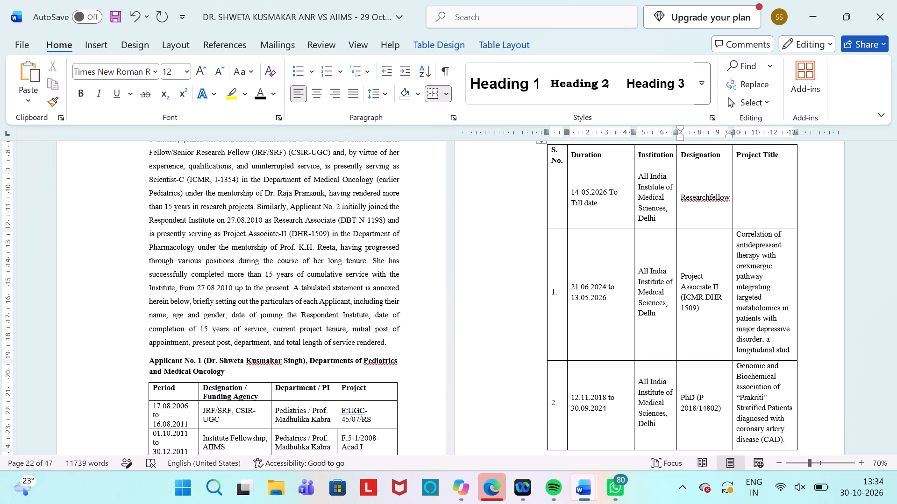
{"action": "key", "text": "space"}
Enter "AYUSH- 260423/8" in the Project Title cell of the new row in Applicant No. 2's table.
{"action": "left_click", "coordinate": [749, 179]}
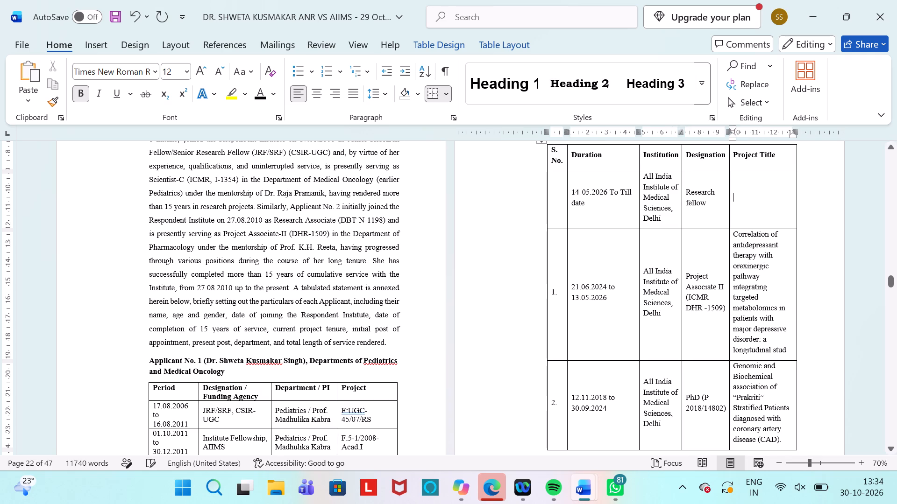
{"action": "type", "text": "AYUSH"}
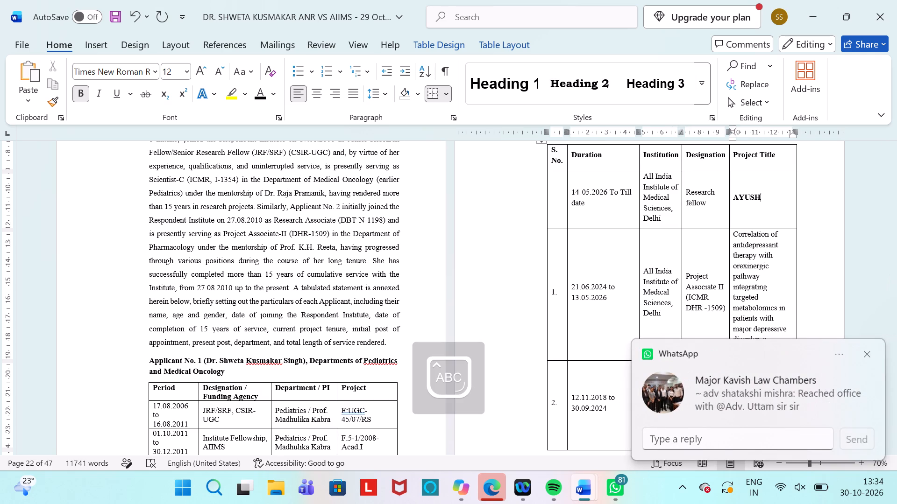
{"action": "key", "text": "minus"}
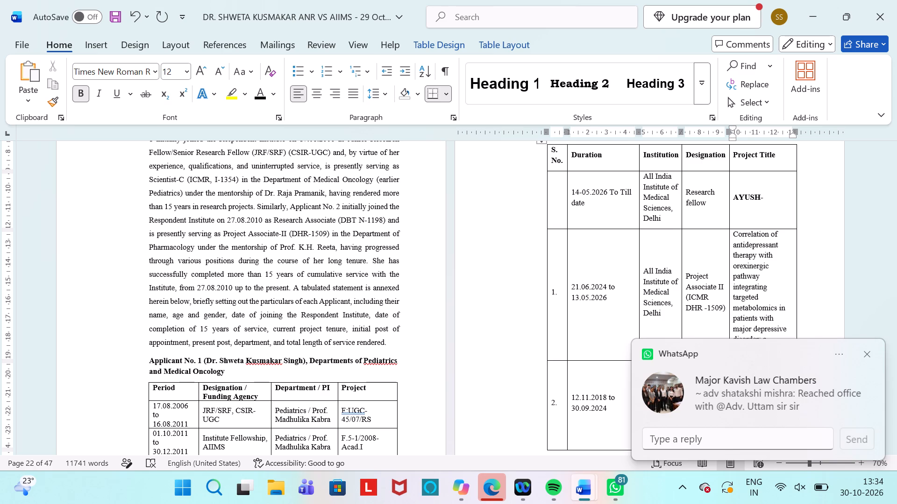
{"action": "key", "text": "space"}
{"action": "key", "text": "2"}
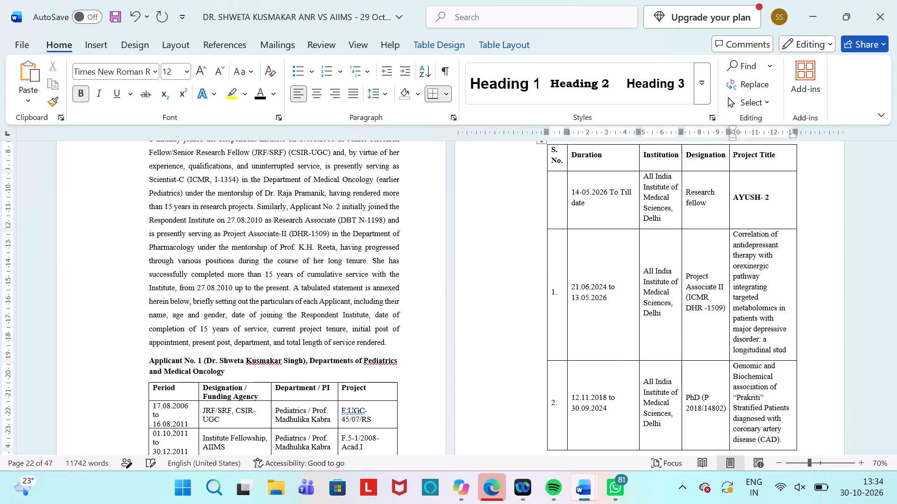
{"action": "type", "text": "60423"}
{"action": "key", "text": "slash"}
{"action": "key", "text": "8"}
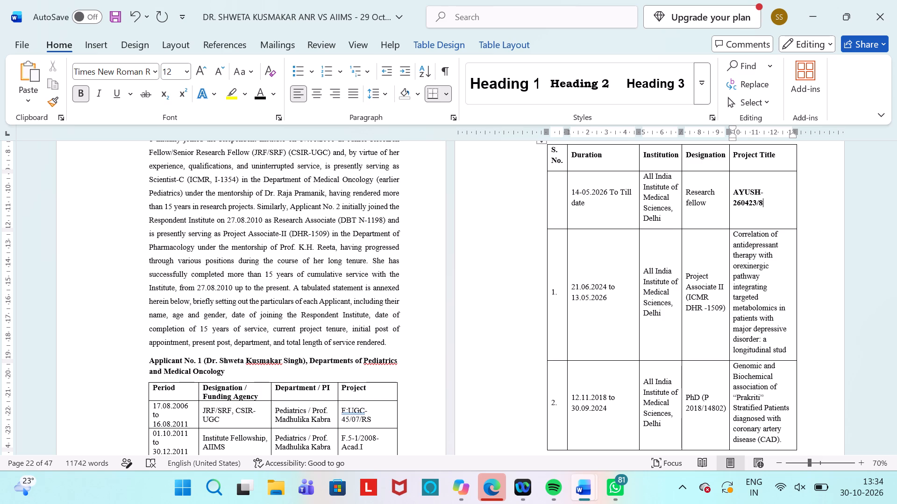
Replace the number after "AYUSH" in the new row's Project Title so the entry reads "AYUSH- 2708".
{"action": "key", "text": "BackSpace"}
{"action": "key", "text": "BackSpace"}
{"action": "key", "text": "BackSpace"}
{"action": "key", "text": "BackSpace"}
{"action": "key", "text": "BackSpace"}
{"action": "key", "text": "BackSpace"}
{"action": "key", "text": "BackSpace"}
{"action": "key", "text": "BackSpace"}
{"action": "key", "text": "BackSpace"}
{"action": "key", "text": "BackSpace"}
{"action": "type", "text": "- 2708"}
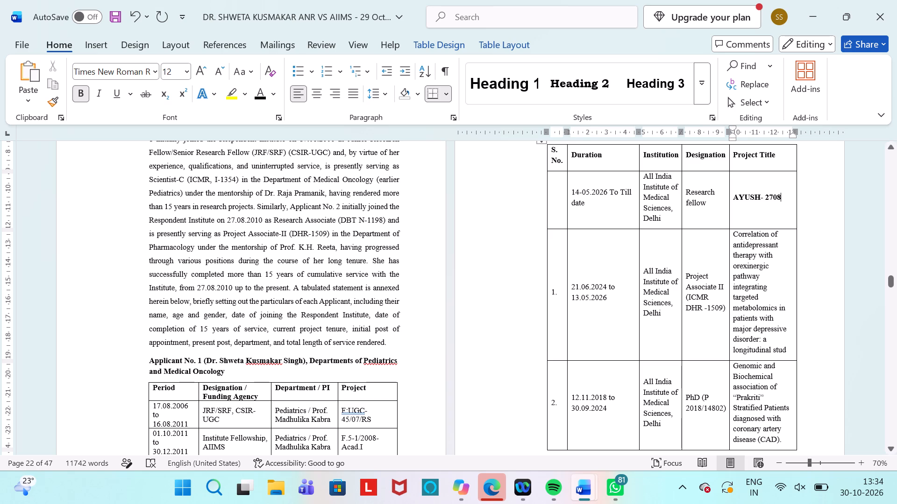
Review the remaining rows of Applicant No. 2's table and the paragraph that follows it.
{"action": "scroll", "coordinate": [725, 207], "scroll_direction": "down", "scroll_amount": 3}
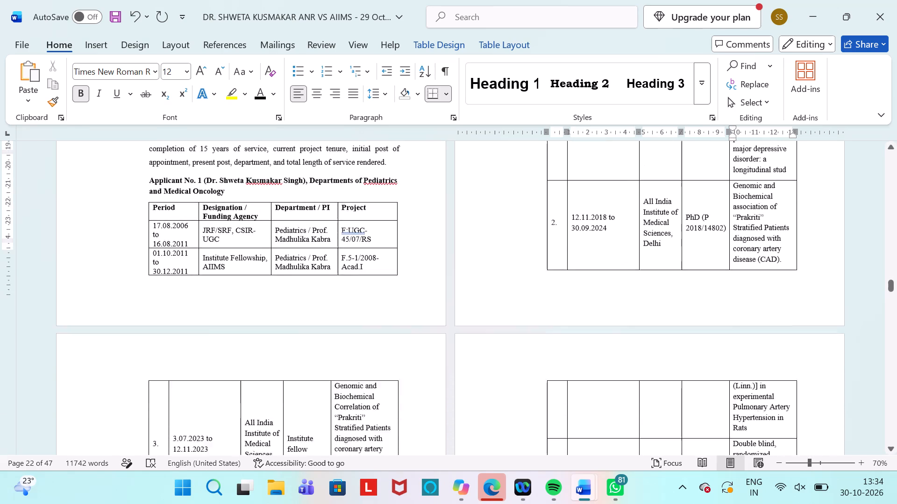
{"action": "scroll", "coordinate": [725, 207], "scroll_direction": "down", "scroll_amount": 4}
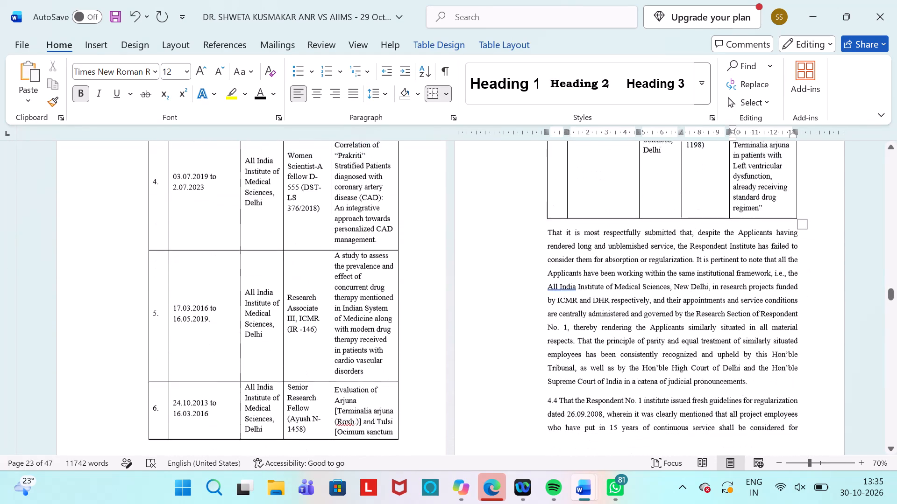
{"action": "scroll", "coordinate": [725, 207], "scroll_direction": "down", "scroll_amount": 1}
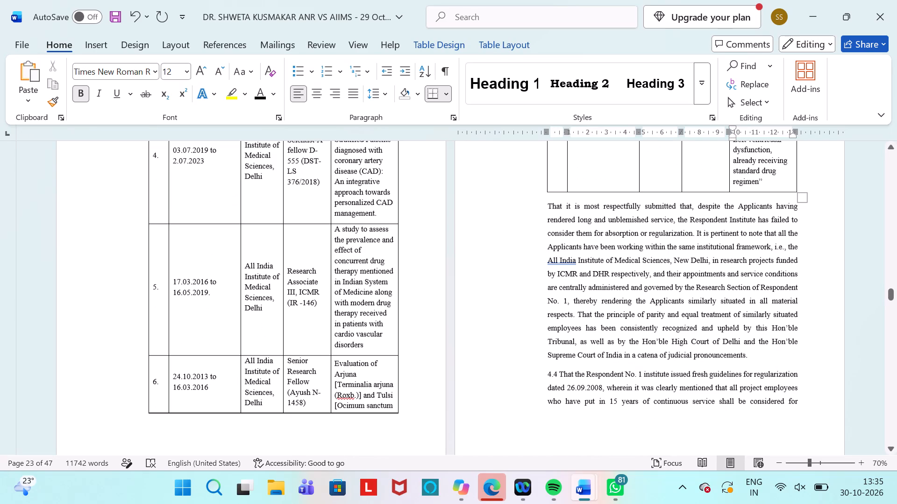
{"action": "scroll", "coordinate": [702, 160], "scroll_direction": "up", "scroll_amount": 3}
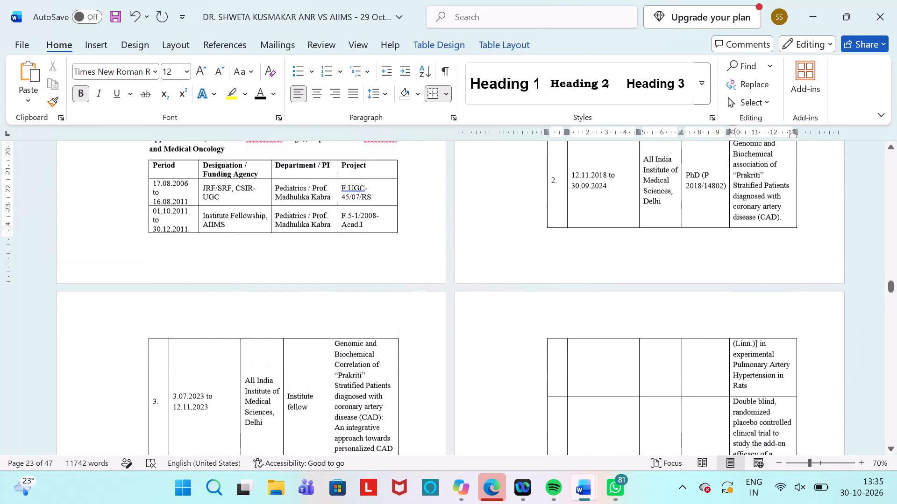
{"action": "scroll", "coordinate": [704, 163], "scroll_direction": "up", "scroll_amount": 2}
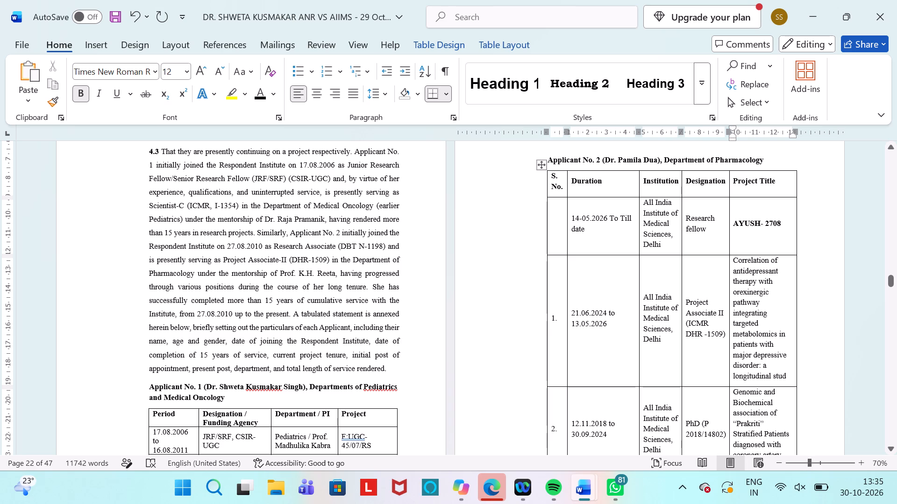
Enter "1." as the serial number of the new row in Applicant No. 2's table.
{"action": "left_click", "coordinate": [552, 219]}
{"action": "key", "text": "1"}
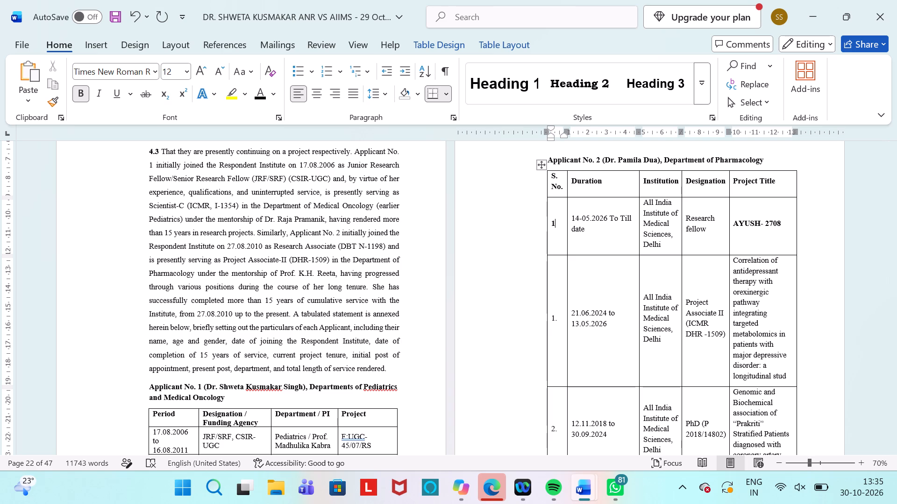
{"action": "key", "text": "period"}
Change the serial number of the 21.06.2024 to 13.05.2026 row in Applicant No. 2's table to 2.
{"action": "scroll", "coordinate": [596, 277], "scroll_direction": "down", "scroll_amount": 3}
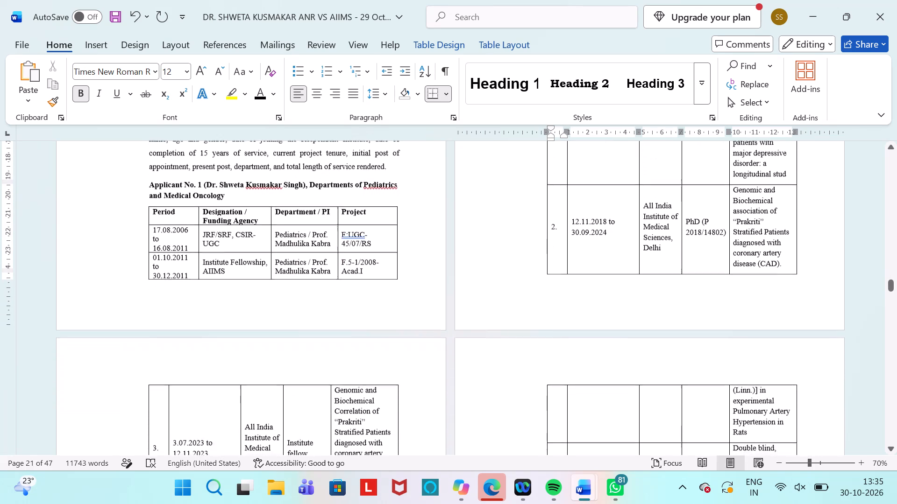
{"action": "scroll", "coordinate": [596, 277], "scroll_direction": "down", "scroll_amount": 2}
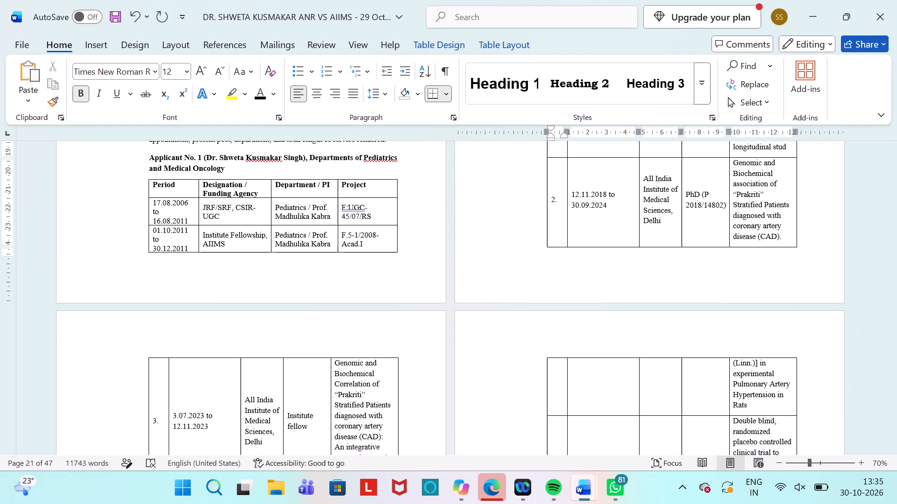
{"action": "scroll", "coordinate": [596, 277], "scroll_direction": "up", "scroll_amount": 1}
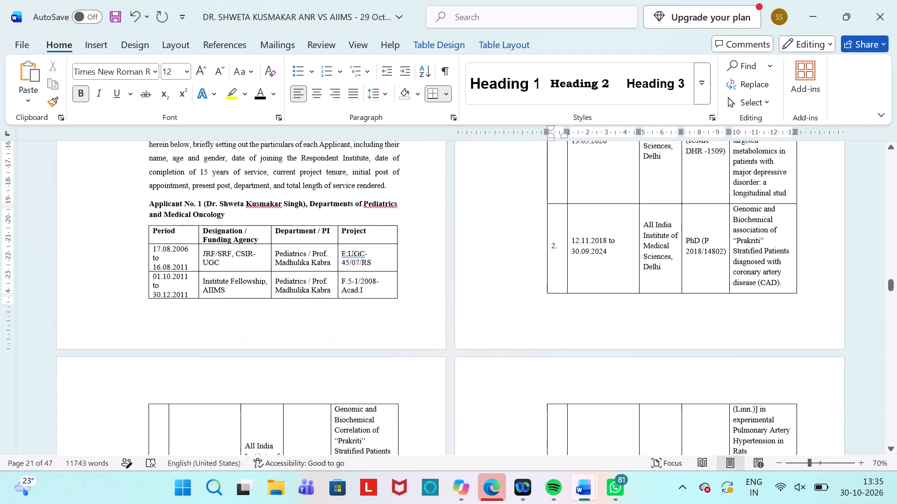
{"action": "scroll", "coordinate": [492, 195], "scroll_direction": "up", "scroll_amount": 2}
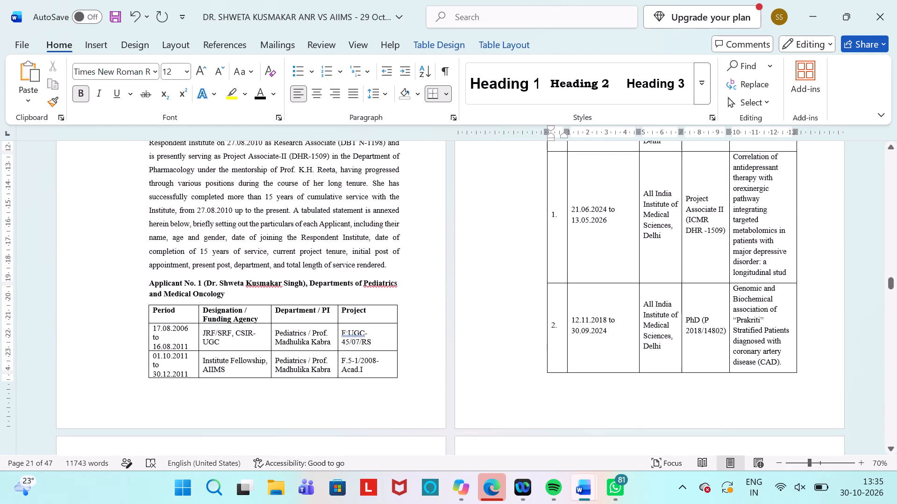
{"action": "scroll", "coordinate": [492, 195], "scroll_direction": "up", "scroll_amount": 2}
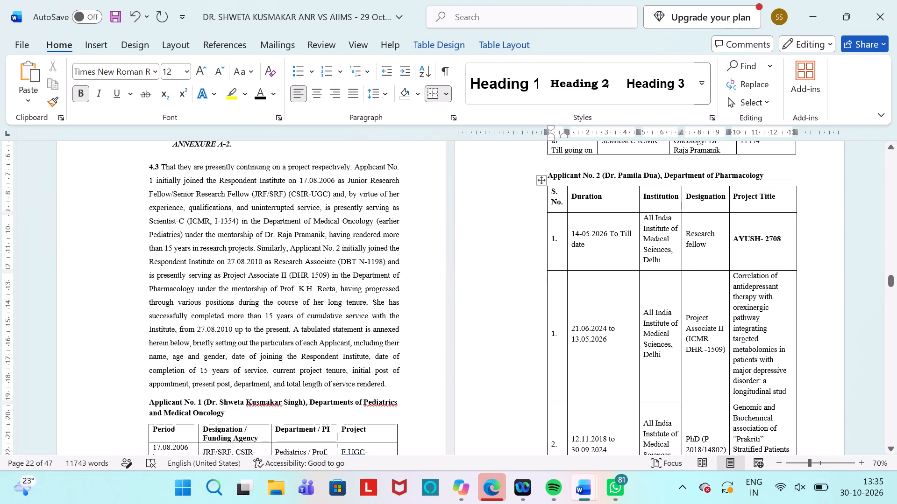
{"action": "left_click", "coordinate": [558, 335]}
{"action": "key", "text": "Left"}
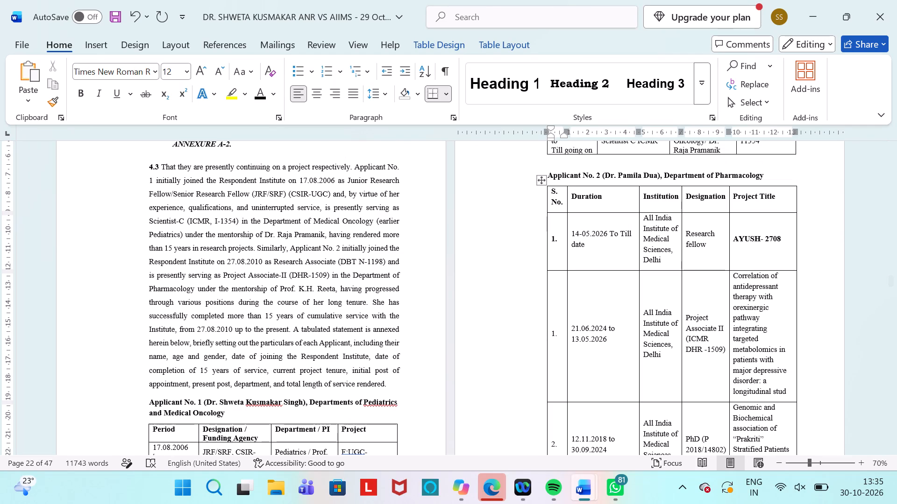
{"action": "key", "text": "BackSpace"}
{"action": "key", "text": "2"}
Change the serial number of the 12.11.2018 to 30.09.2024 row in Applicant No. 2's table to 3.
{"action": "scroll", "coordinate": [558, 335], "scroll_direction": "down", "scroll_amount": 1}
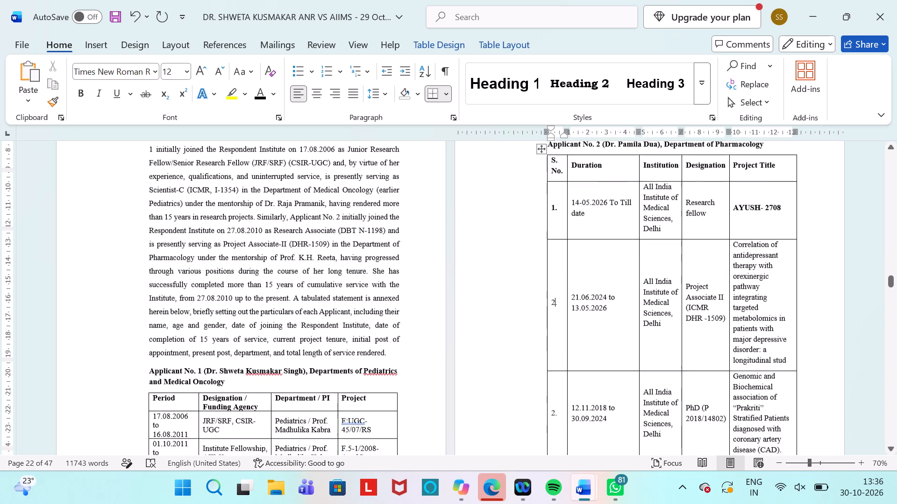
{"action": "scroll", "coordinate": [558, 335], "scroll_direction": "down", "scroll_amount": 3}
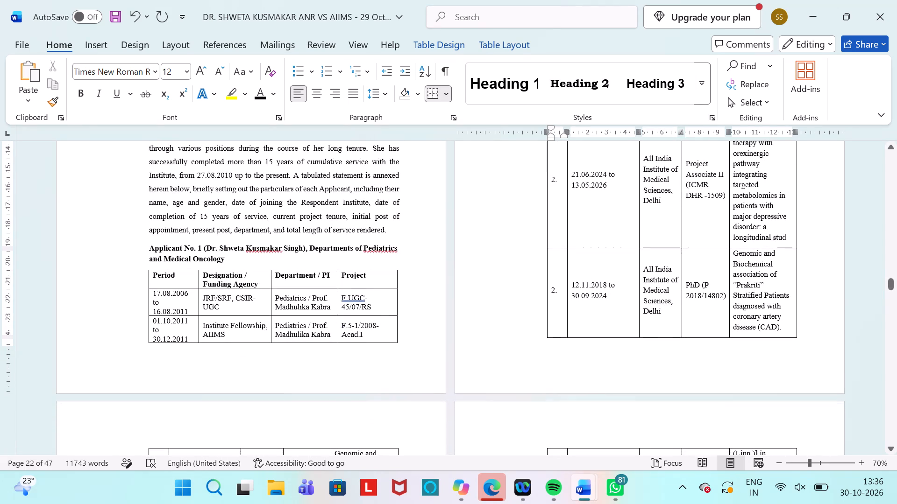
{"action": "left_click", "coordinate": [555, 290]}
{"action": "key", "text": "BackSpace"}
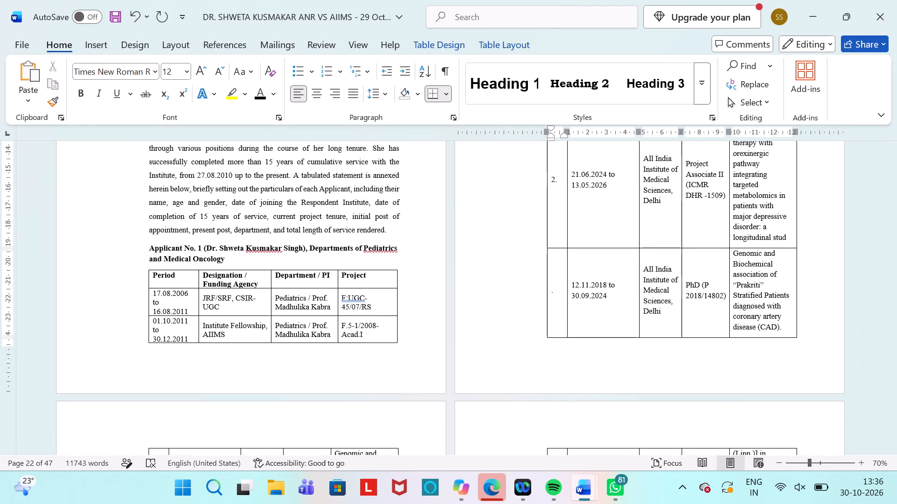
{"action": "key", "text": "3"}
Review the serial numbers and rows of Applicant No. 2's table across its pages, along with paragraphs 4.2 and 4.3.
{"action": "scroll", "coordinate": [555, 290], "scroll_direction": "down", "scroll_amount": 3}
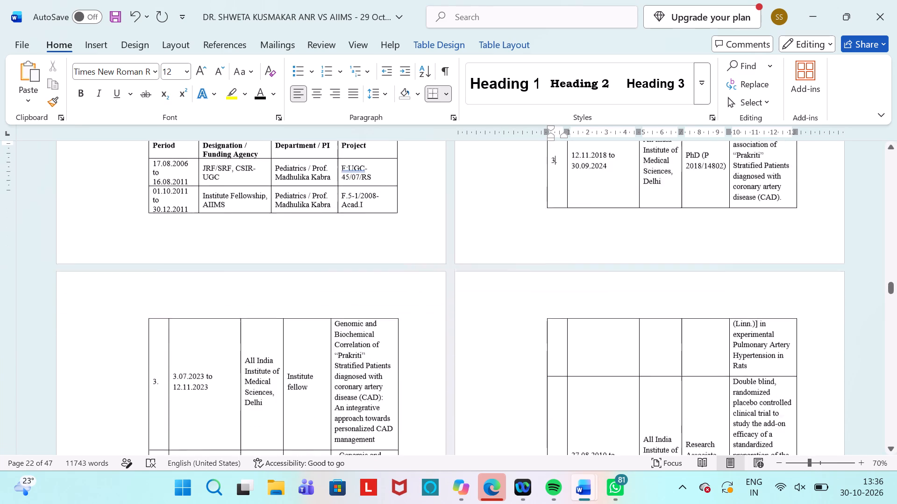
{"action": "scroll", "coordinate": [555, 290], "scroll_direction": "down", "scroll_amount": 1}
{"action": "scroll", "coordinate": [555, 290], "scroll_direction": "up", "scroll_amount": 3}
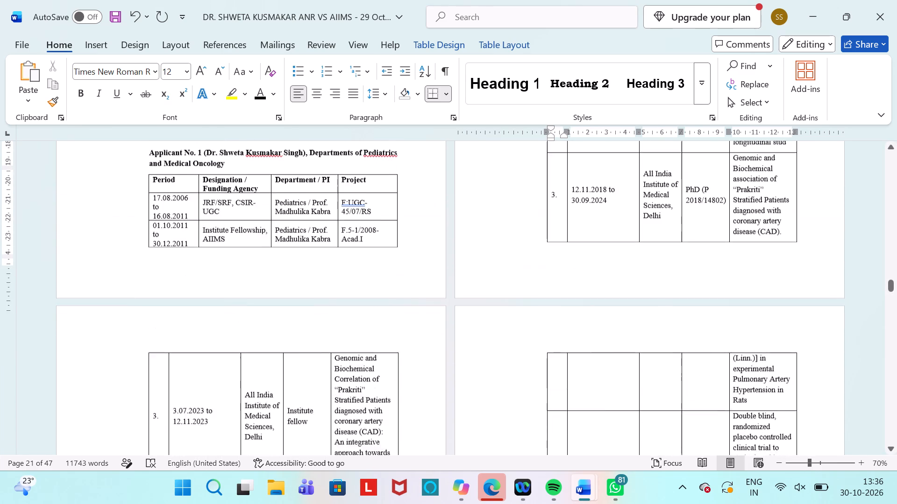
{"action": "scroll", "coordinate": [555, 290], "scroll_direction": "up", "scroll_amount": 4}
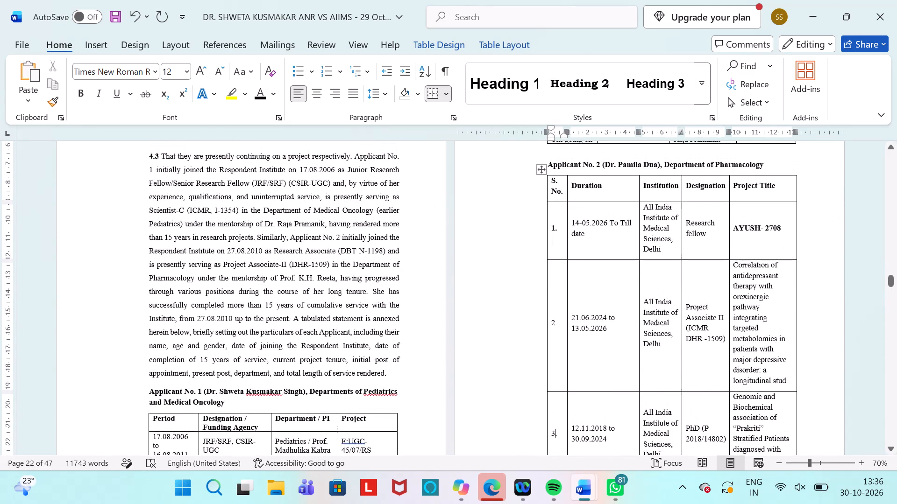
{"action": "scroll", "coordinate": [555, 290], "scroll_direction": "up", "scroll_amount": 1}
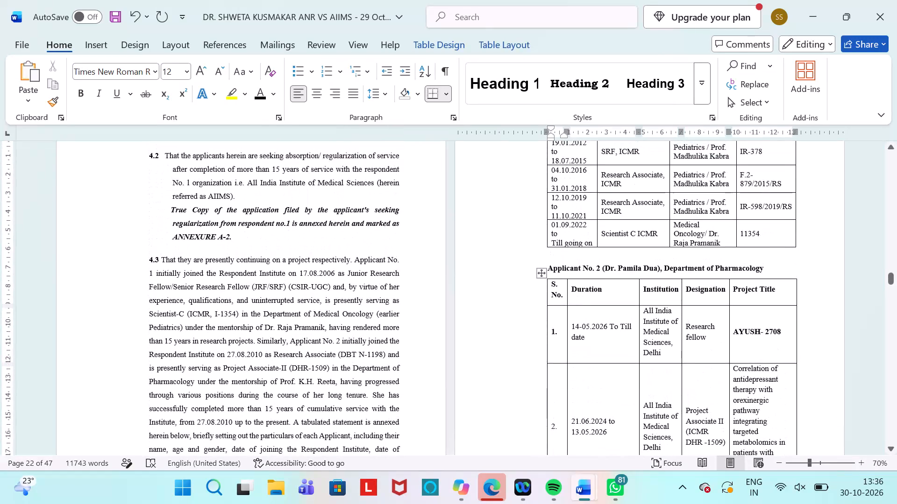
{"action": "scroll", "coordinate": [555, 290], "scroll_direction": "up", "scroll_amount": 1}
{"action": "scroll", "coordinate": [555, 290], "scroll_direction": "down", "scroll_amount": 4}
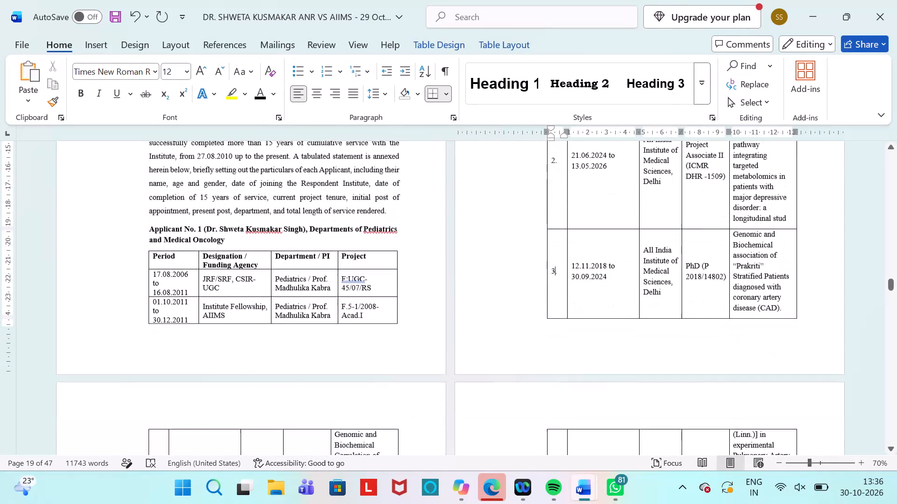
{"action": "scroll", "coordinate": [555, 290], "scroll_direction": "down", "scroll_amount": 3}
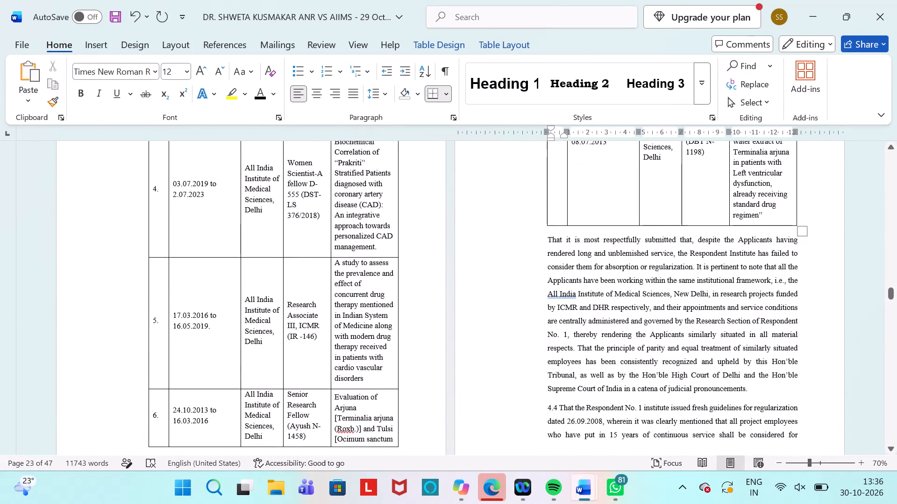
{"action": "scroll", "coordinate": [555, 290], "scroll_direction": "up", "scroll_amount": 3}
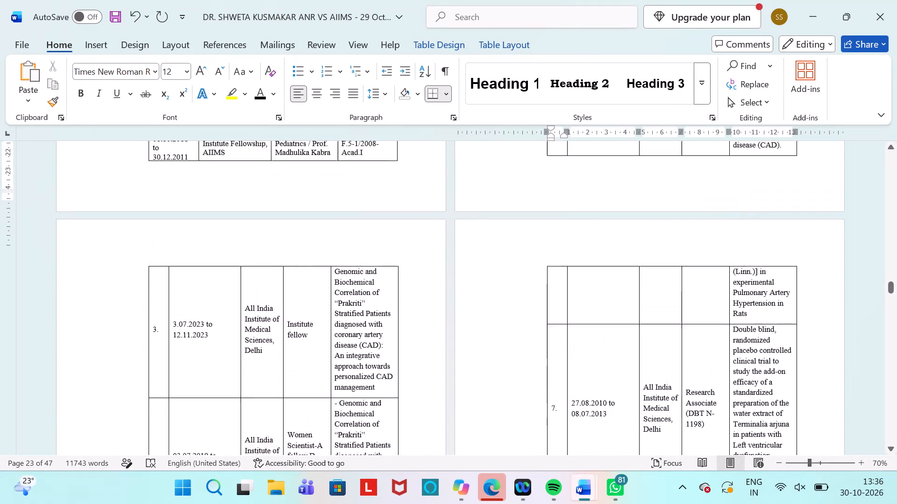
{"action": "scroll", "coordinate": [555, 290], "scroll_direction": "up", "scroll_amount": 2}
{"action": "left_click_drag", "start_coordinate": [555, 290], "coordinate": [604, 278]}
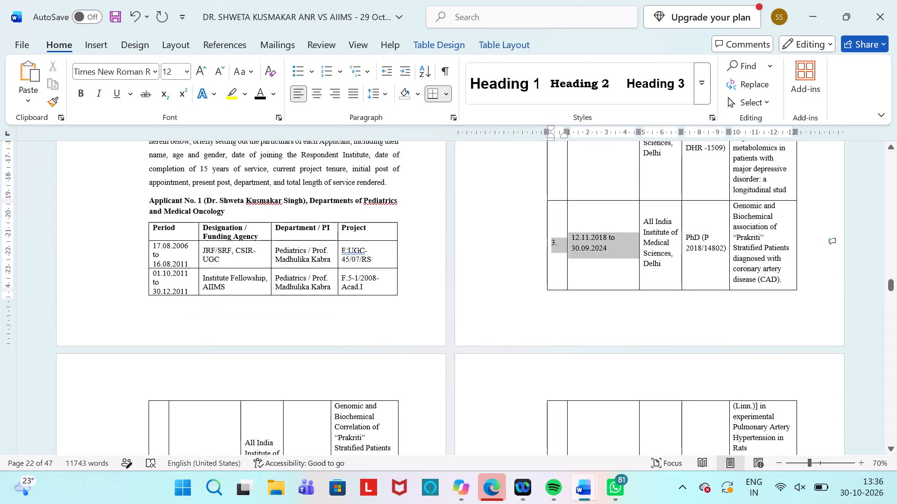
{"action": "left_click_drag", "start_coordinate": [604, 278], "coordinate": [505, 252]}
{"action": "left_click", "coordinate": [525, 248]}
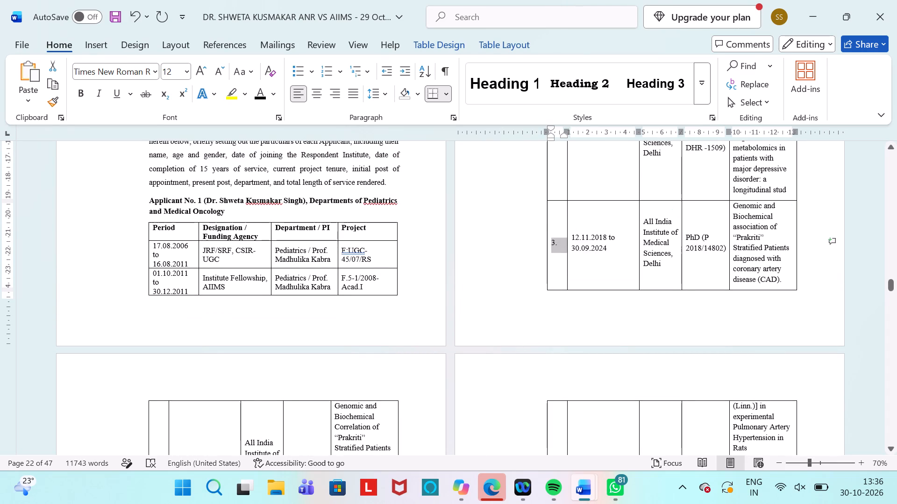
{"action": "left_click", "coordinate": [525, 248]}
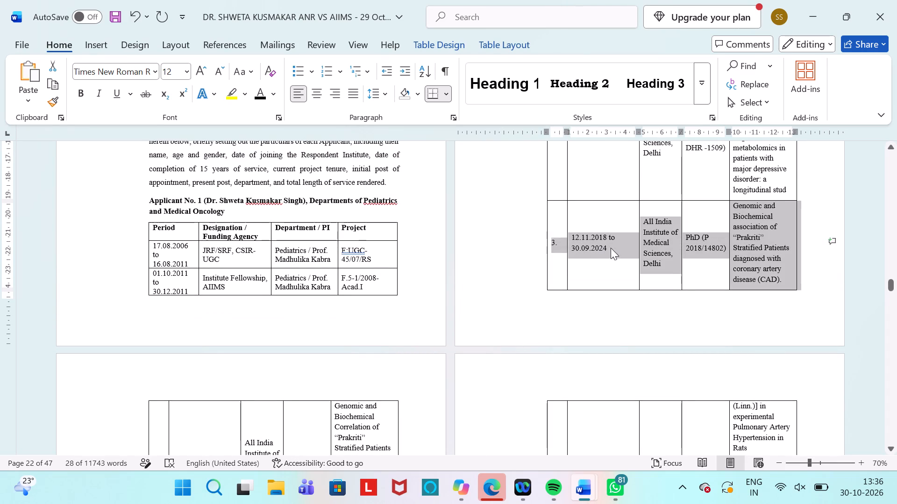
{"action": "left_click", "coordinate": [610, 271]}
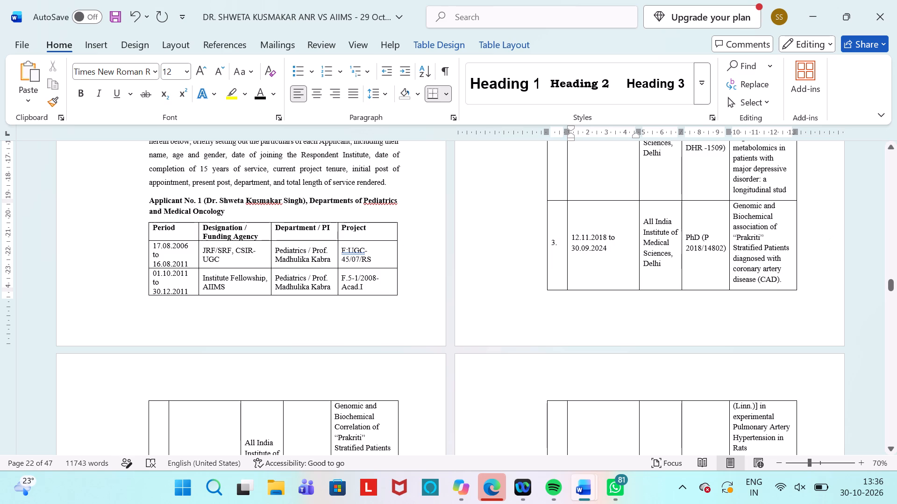
Change the serial number of the 3.07.2023 to 12.11.2023 row in Applicant No. 2's table to 4.
{"action": "scroll", "coordinate": [610, 271], "scroll_direction": "up", "scroll_amount": 2, "text": "ctrl"}
{"action": "scroll", "coordinate": [610, 271], "scroll_direction": "down", "scroll_amount": 2}
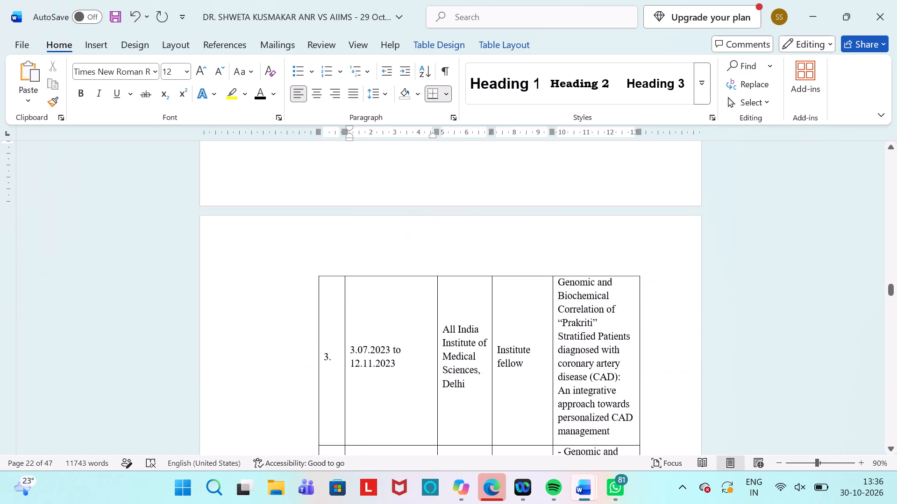
{"action": "scroll", "coordinate": [610, 271], "scroll_direction": "down", "scroll_amount": 2}
{"action": "scroll", "coordinate": [610, 271], "scroll_direction": "up", "scroll_amount": 1}
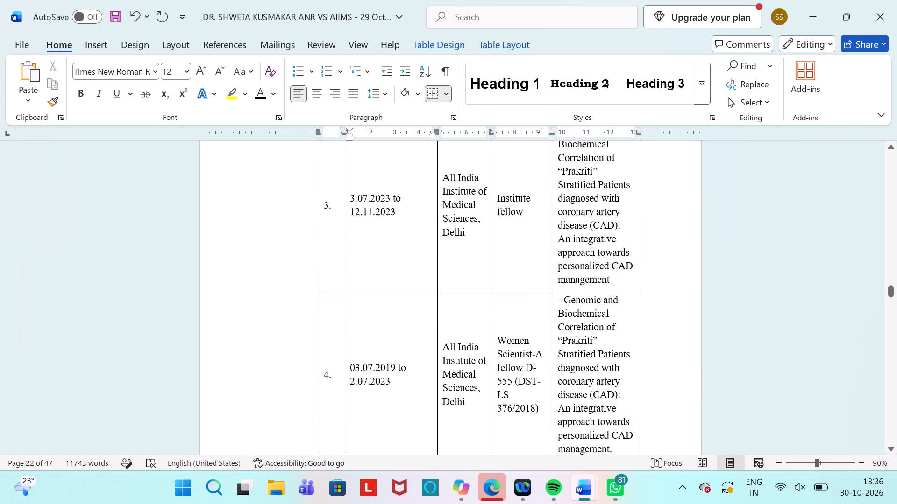
{"action": "scroll", "coordinate": [610, 271], "scroll_direction": "up", "scroll_amount": 2}
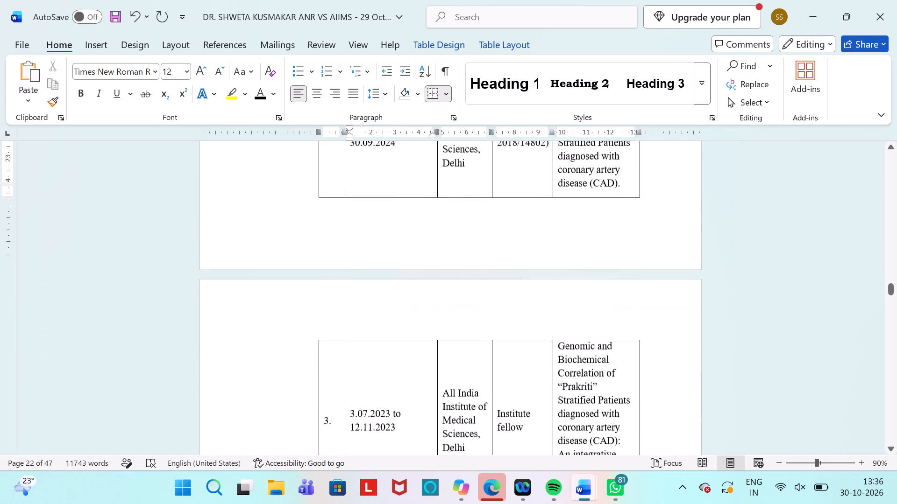
{"action": "scroll", "coordinate": [610, 271], "scroll_direction": "up", "scroll_amount": 2}
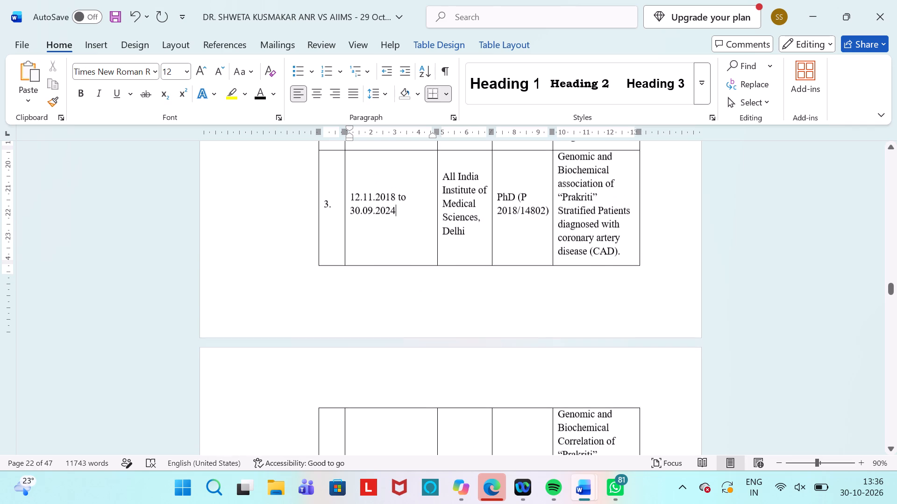
{"action": "scroll", "coordinate": [610, 271], "scroll_direction": "up", "scroll_amount": 2}
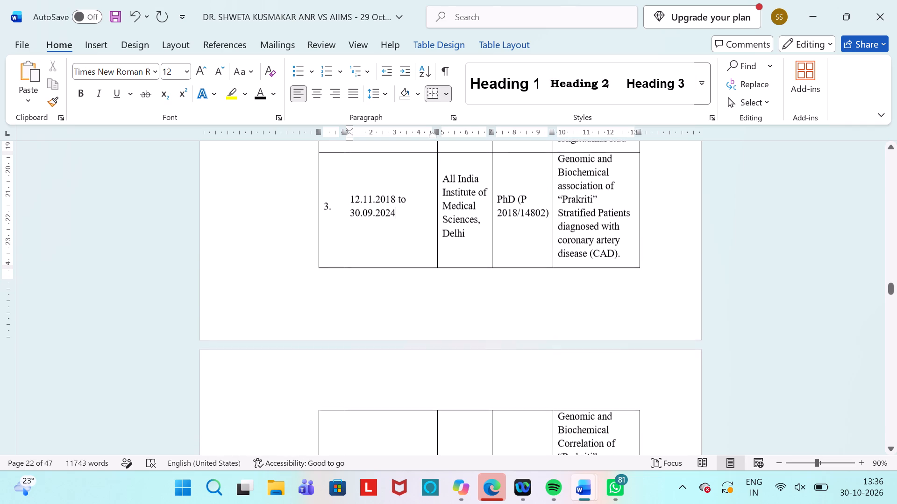
{"action": "scroll", "coordinate": [610, 271], "scroll_direction": "up", "scroll_amount": 1}
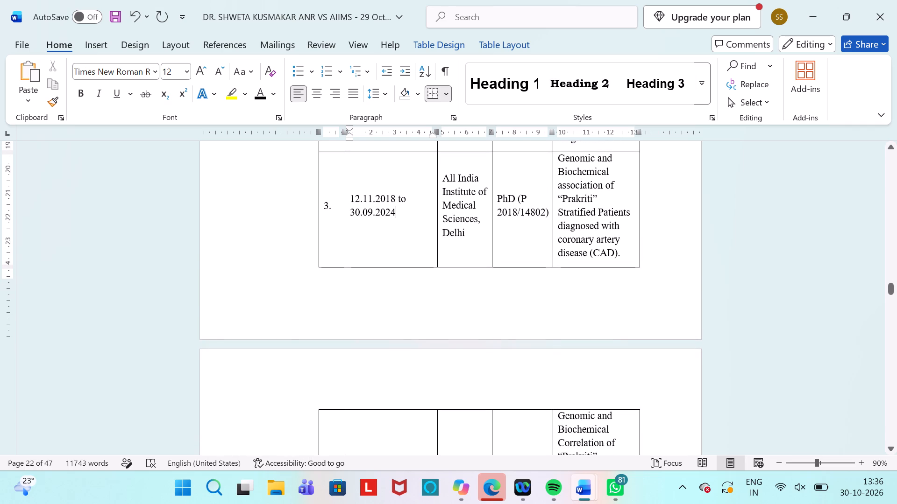
{"action": "scroll", "coordinate": [407, 298], "scroll_direction": "down", "scroll_amount": 2}
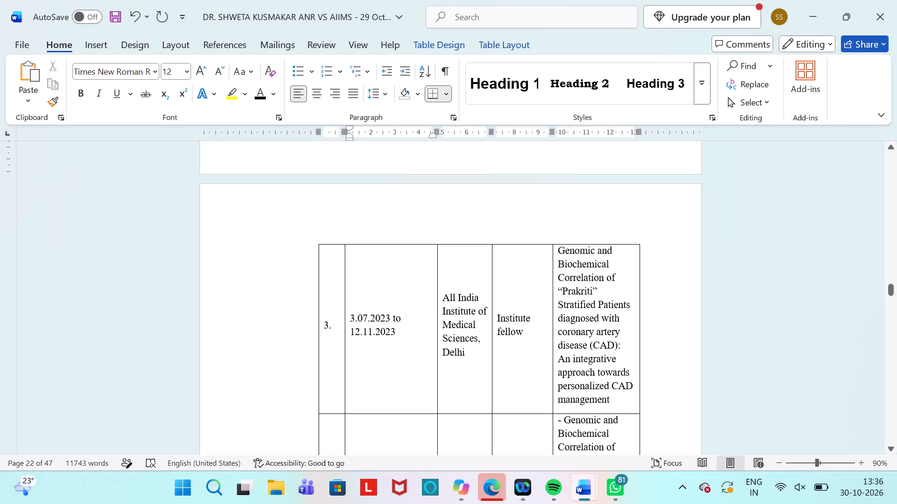
{"action": "left_click", "coordinate": [329, 324]}
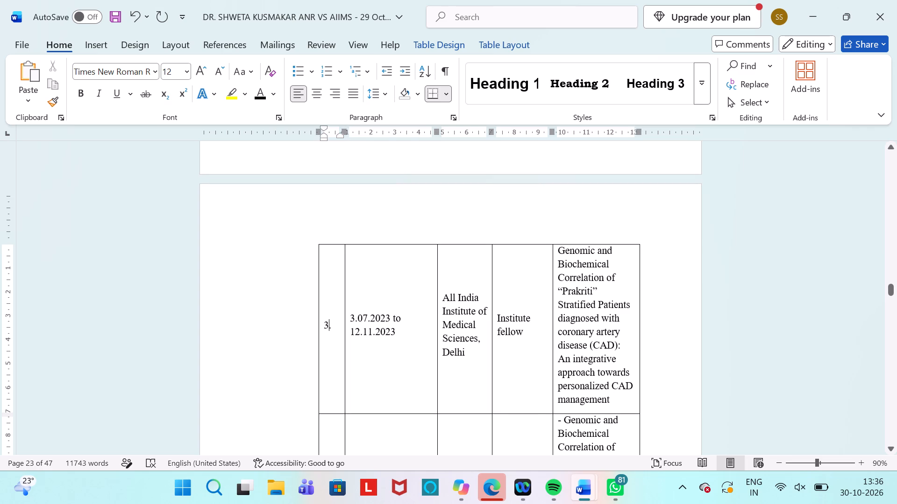
{"action": "key", "text": "BackSpace"}
{"action": "key", "text": "4"}
Change the serial number of the 03.07.2019 to 2.07.2023 row in Applicant No. 2's table to 5.
{"action": "scroll", "coordinate": [329, 324], "scroll_direction": "down", "scroll_amount": 1}
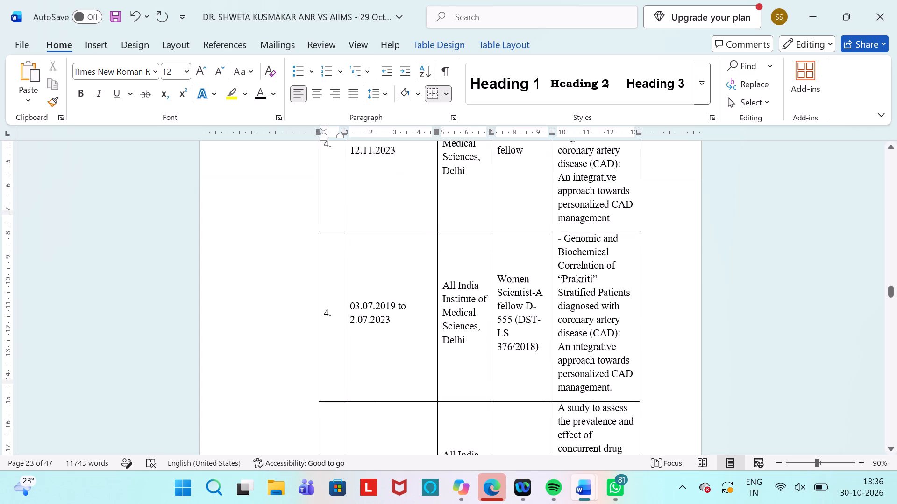
{"action": "scroll", "coordinate": [329, 324], "scroll_direction": "down", "scroll_amount": 1}
{"action": "left_click", "coordinate": [329, 293]}
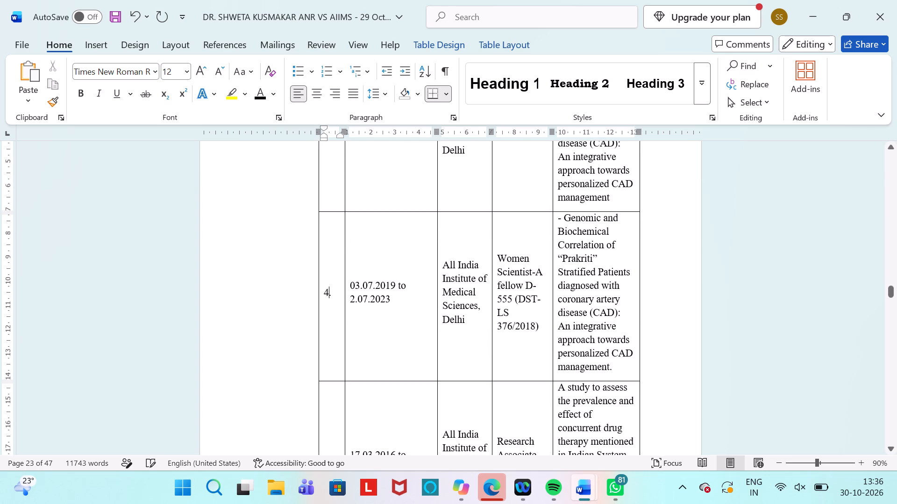
{"action": "key", "text": "BackSpace"}
{"action": "key", "text": "5"}
Change the serial number of the 17.03.2016 to 16.05.2019 row in Applicant No. 2's table to 6.
{"action": "scroll", "coordinate": [329, 293], "scroll_direction": "down", "scroll_amount": 1}
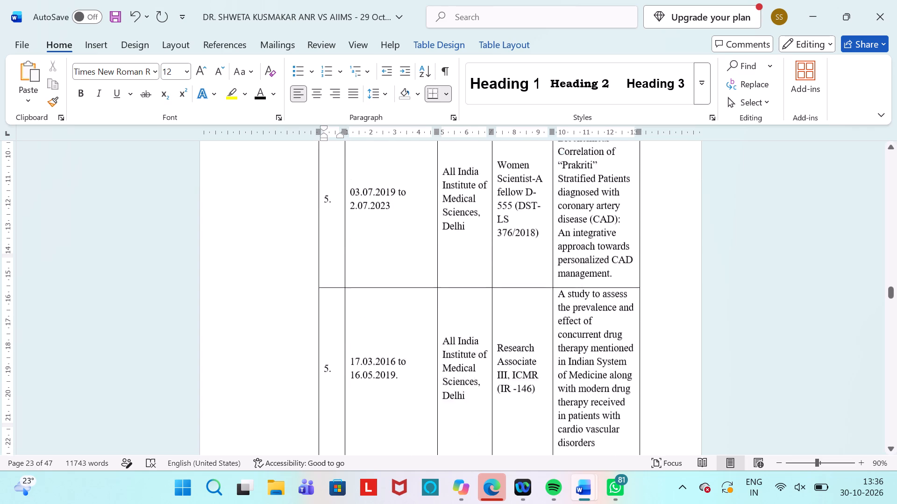
{"action": "scroll", "coordinate": [329, 293], "scroll_direction": "down", "scroll_amount": 1}
{"action": "left_click", "coordinate": [329, 334]}
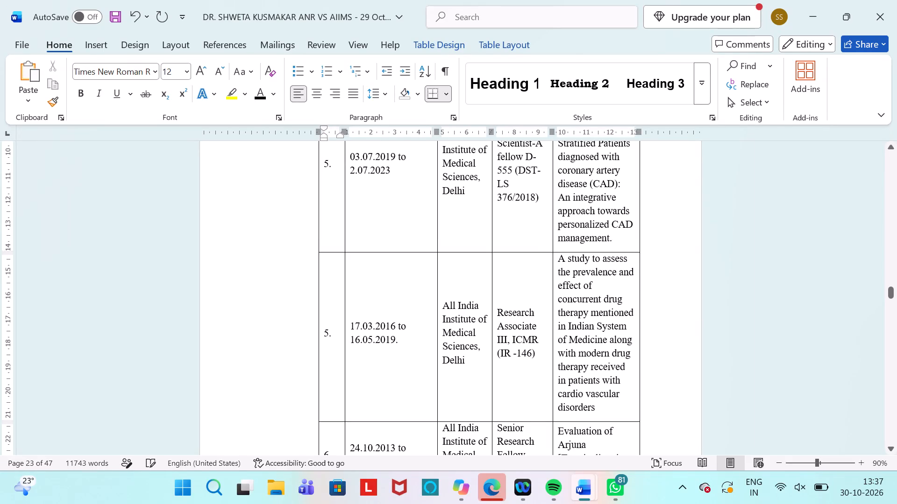
{"action": "key", "text": "BackSpace"}
{"action": "key", "text": "6"}
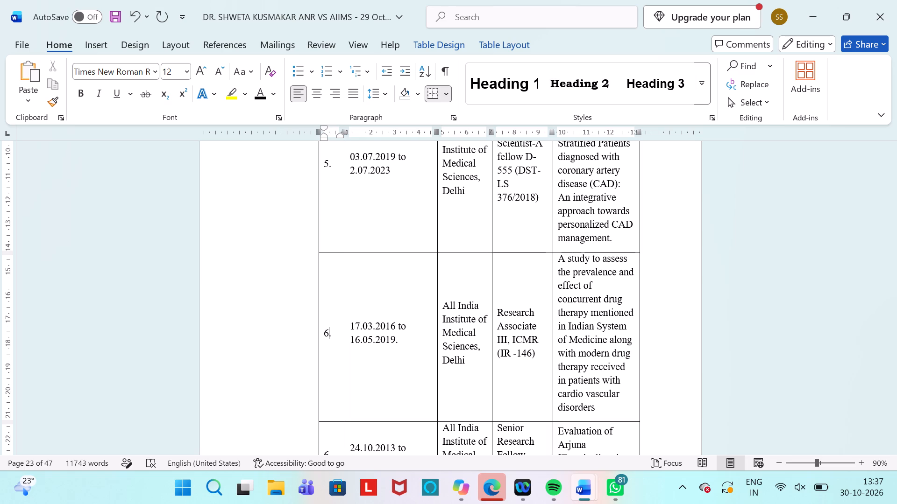
Change the serial number of the 24.10.2013 to 16.03.2016 row in Applicant No. 2's table to 7.
{"action": "scroll", "coordinate": [329, 334], "scroll_direction": "down", "scroll_amount": 1}
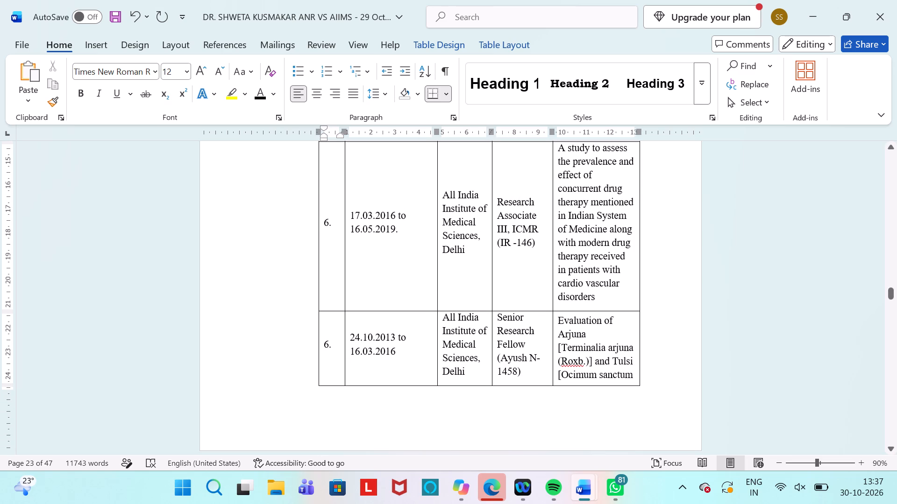
{"action": "left_click", "coordinate": [327, 345]}
{"action": "key", "text": "BackSpace"}
{"action": "key", "text": "7"}
Change the serial number of the 27.08.2010 to 08.07.2013 row in Applicant No. 2's table to 8.
{"action": "scroll", "coordinate": [327, 345], "scroll_direction": "down", "scroll_amount": 2}
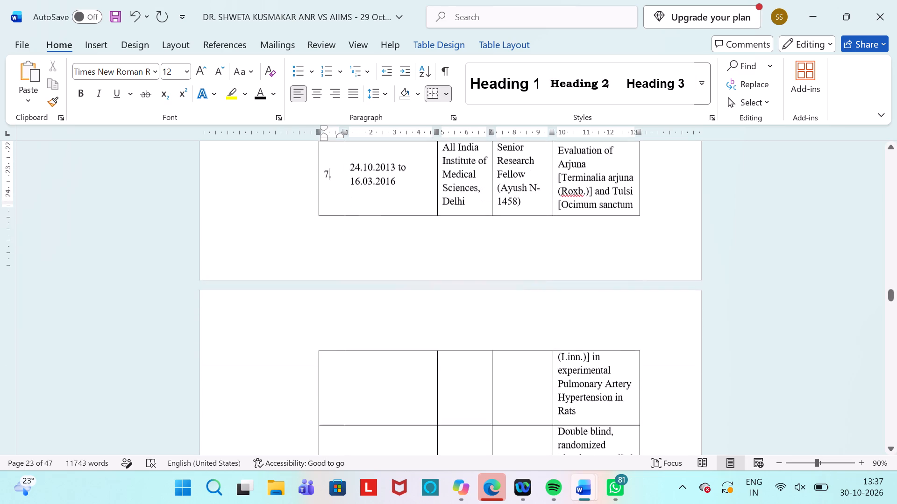
{"action": "scroll", "coordinate": [327, 345], "scroll_direction": "down", "scroll_amount": 3}
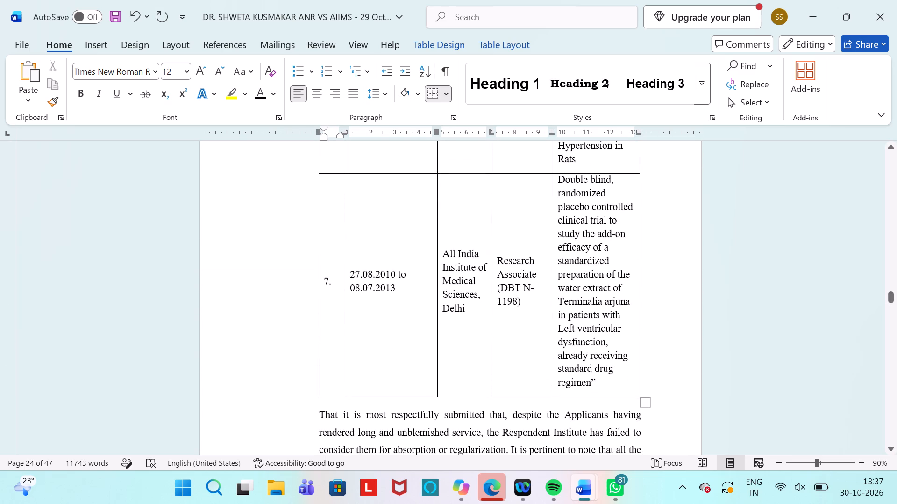
{"action": "left_click", "coordinate": [329, 282]}
{"action": "key", "text": "BackSpace"}
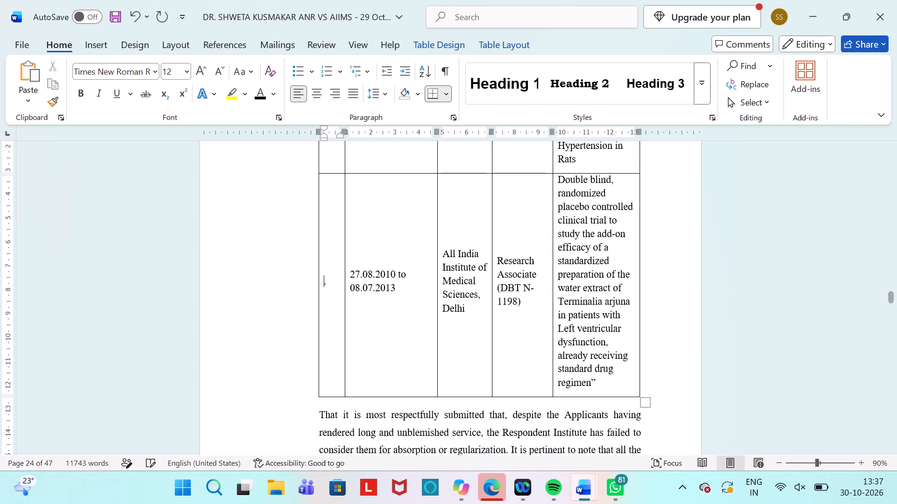
{"action": "key", "text": "8"}
Save the tribunal application document under its existing name.
{"action": "left_click", "coordinate": [389, 14]}
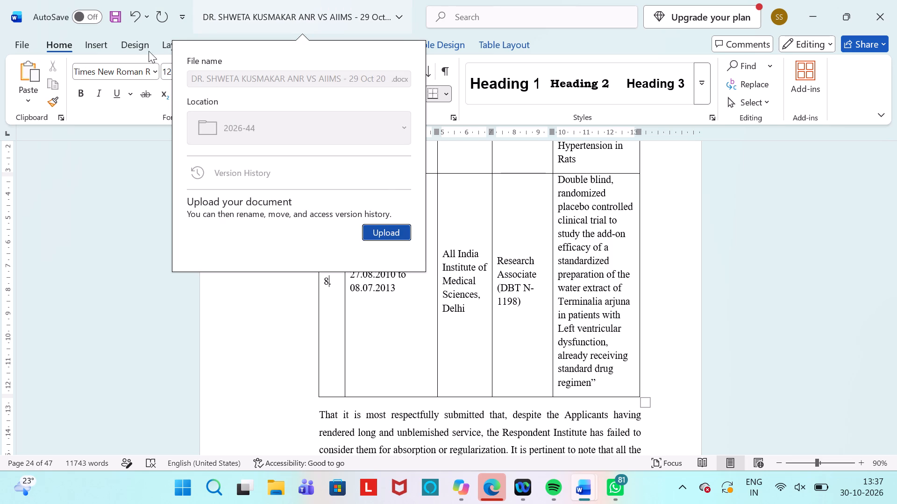
{"action": "left_click", "coordinate": [114, 15]}
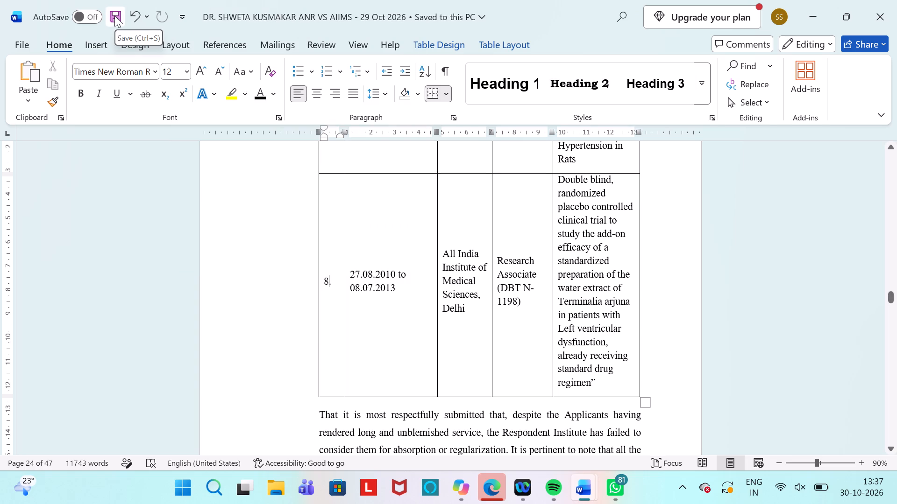
{"action": "left_click", "coordinate": [114, 15]}
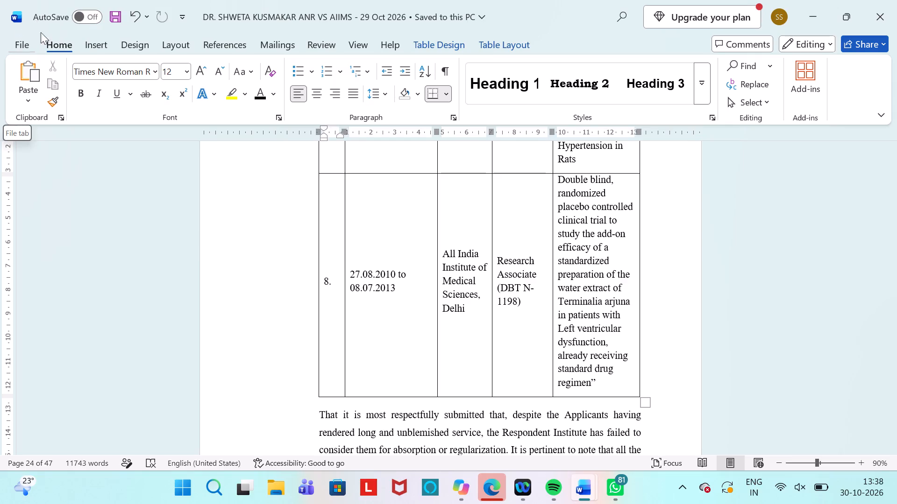
Turn on AutoSave for the document, choosing OneDrive - Personal as the upload location.
{"action": "left_click", "coordinate": [83, 10]}
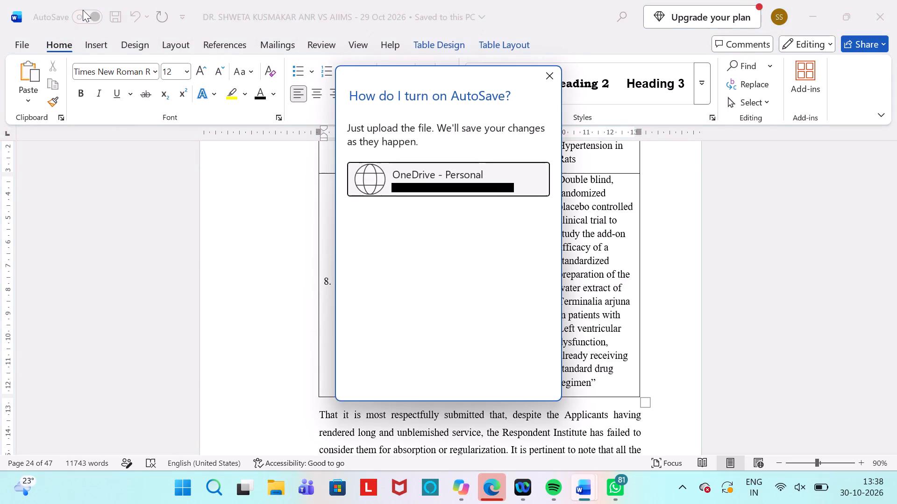
{"action": "left_click", "coordinate": [398, 170]}
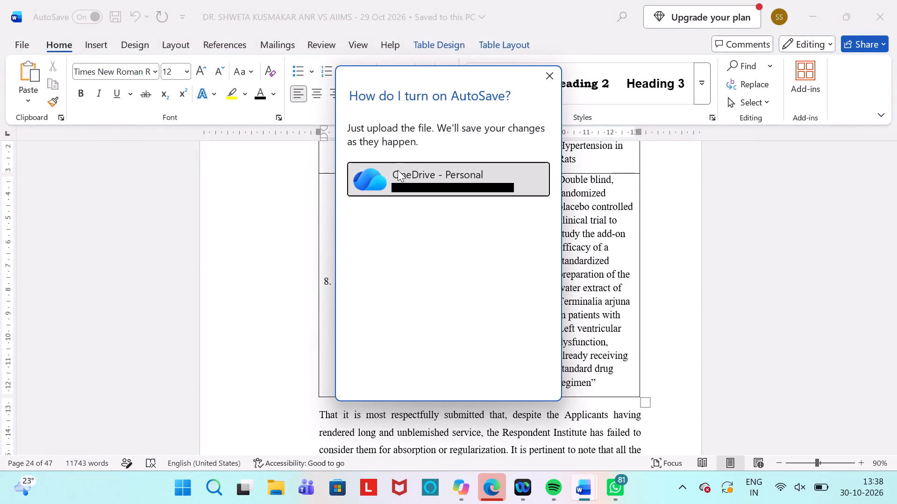
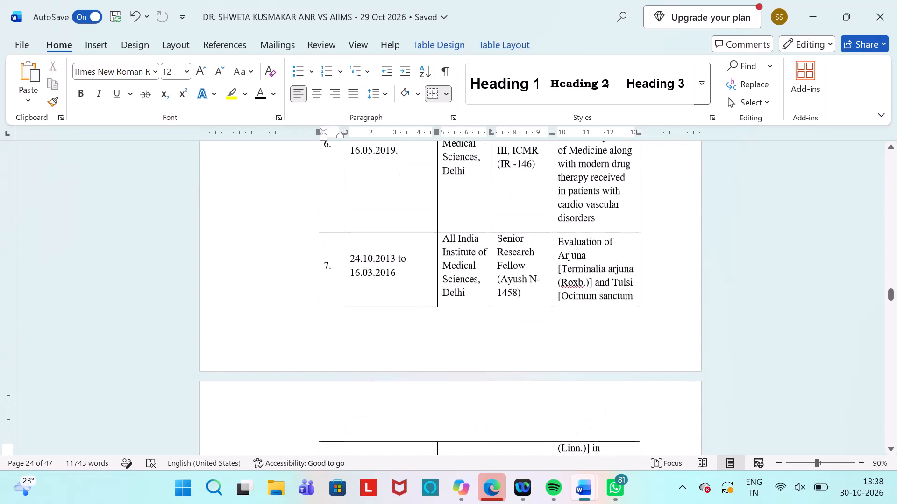
Examine the memo of parties and the cause title on the application's opening page.
{"action": "scroll", "coordinate": [398, 170], "scroll_direction": "up", "scroll_amount": 19}
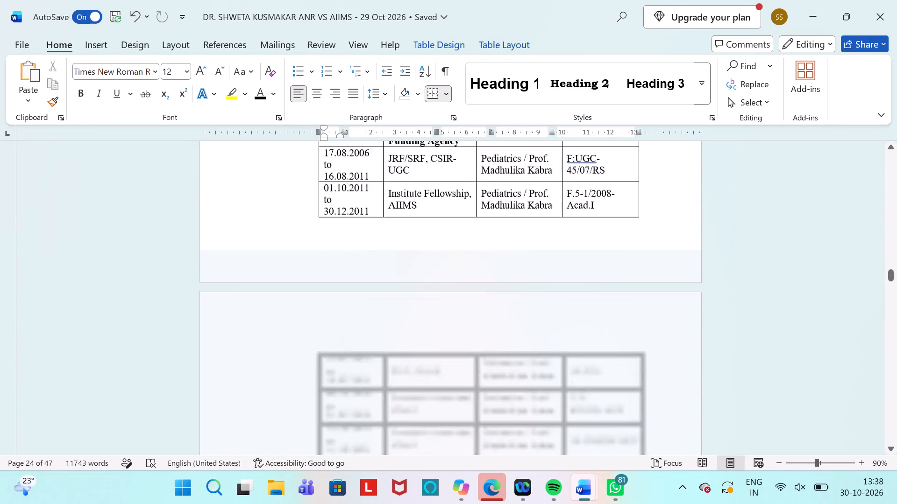
{"action": "scroll", "coordinate": [398, 170], "scroll_direction": "up", "scroll_amount": 8}
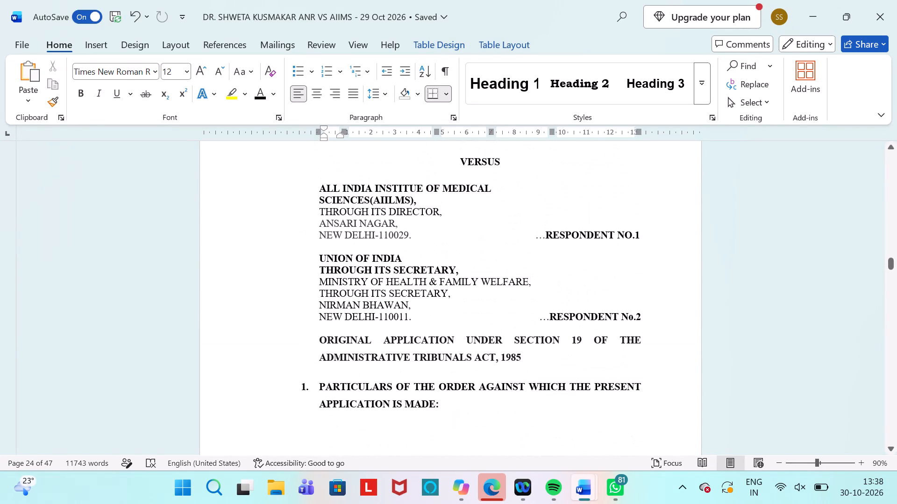
{"action": "scroll", "coordinate": [398, 170], "scroll_direction": "up", "scroll_amount": 4}
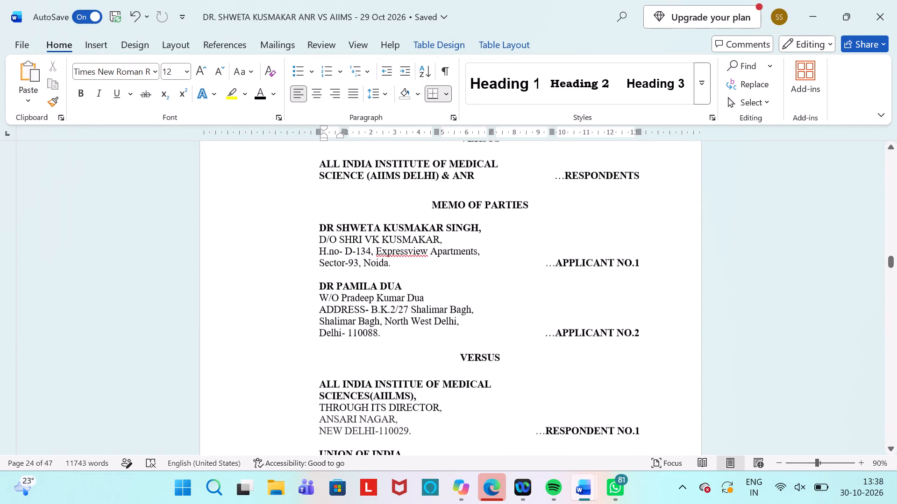
{"action": "scroll", "coordinate": [398, 170], "scroll_direction": "up", "scroll_amount": 2}
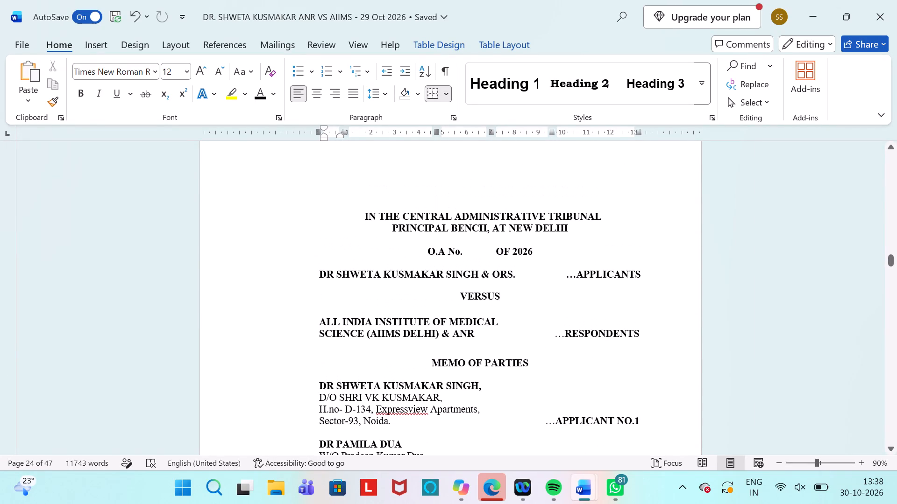
{"action": "scroll", "coordinate": [398, 170], "scroll_direction": "down", "scroll_amount": 3}
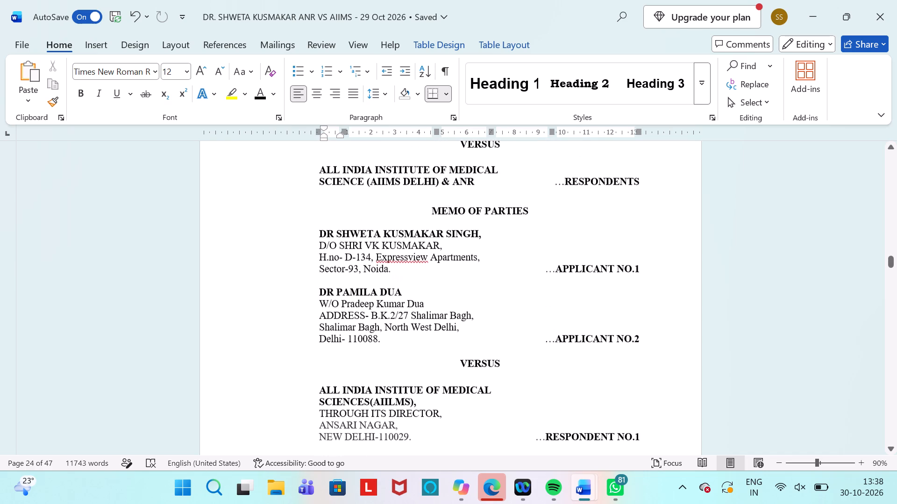
{"action": "scroll", "coordinate": [398, 170], "scroll_direction": "down", "scroll_amount": 2}
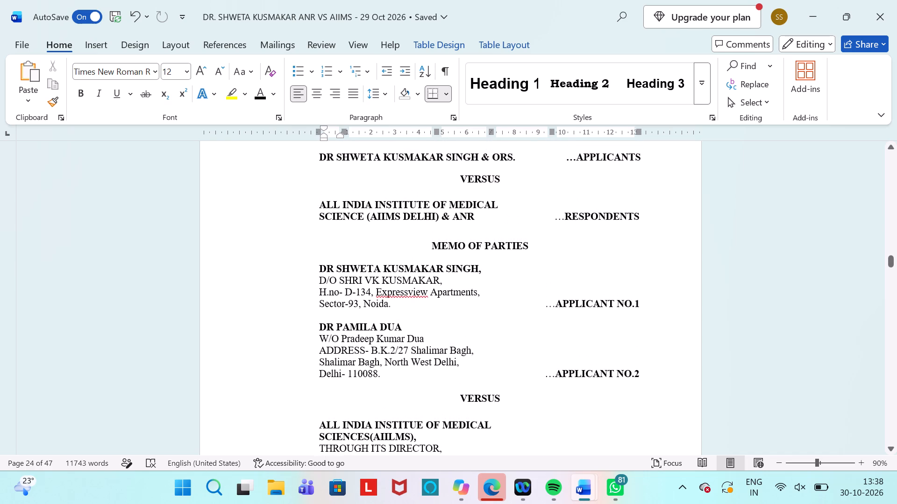
{"action": "scroll", "coordinate": [398, 170], "scroll_direction": "down", "scroll_amount": 1}
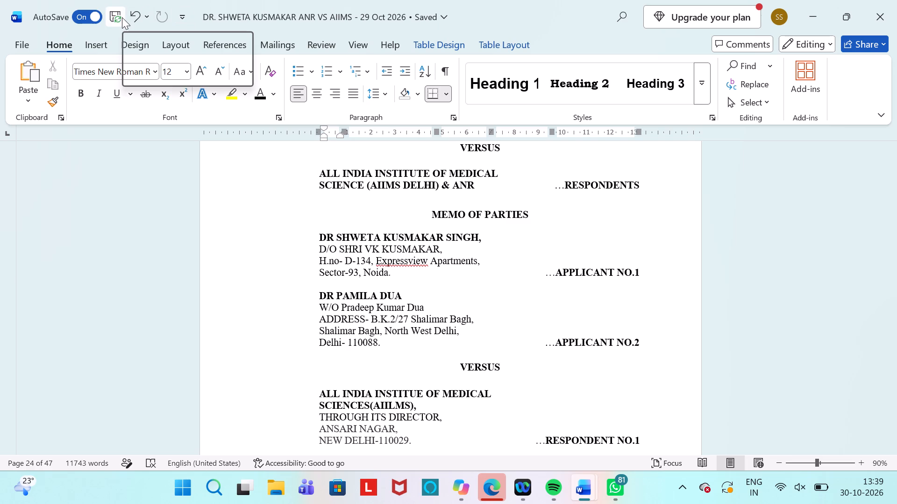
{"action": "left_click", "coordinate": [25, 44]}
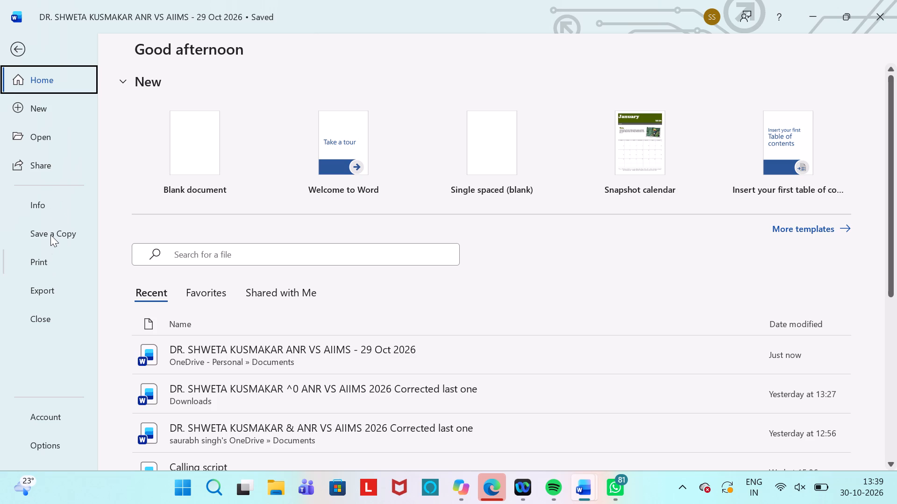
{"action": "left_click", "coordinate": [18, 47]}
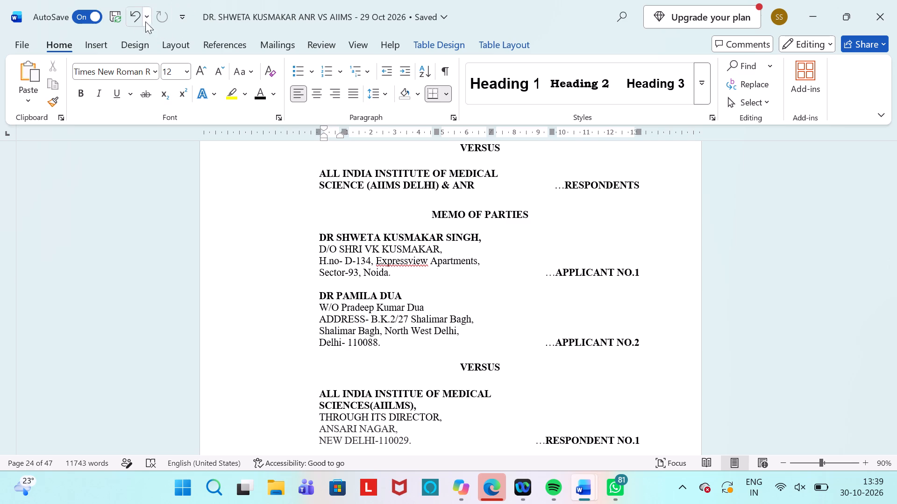
Rename the document so the date in its file name reads 30 Oct 2026, keeping the OneDrive Documents location.
{"action": "left_click", "coordinate": [383, 14]}
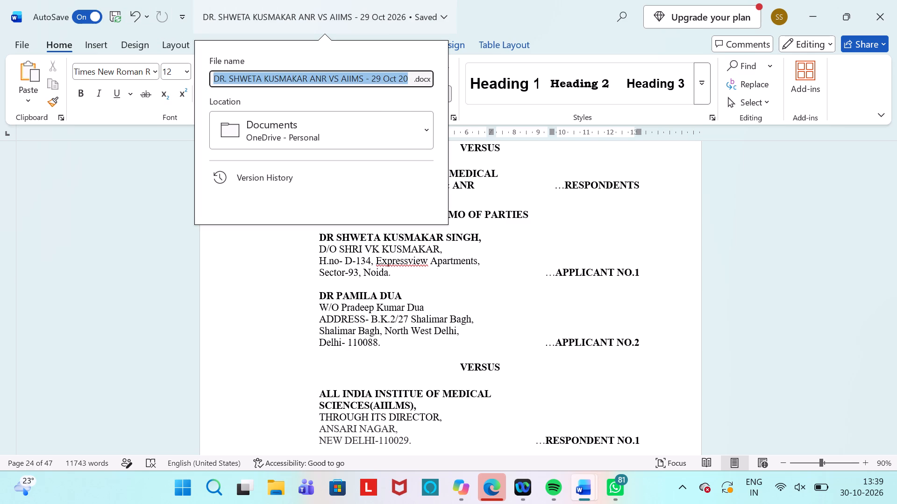
{"action": "left_click", "coordinate": [384, 78]}
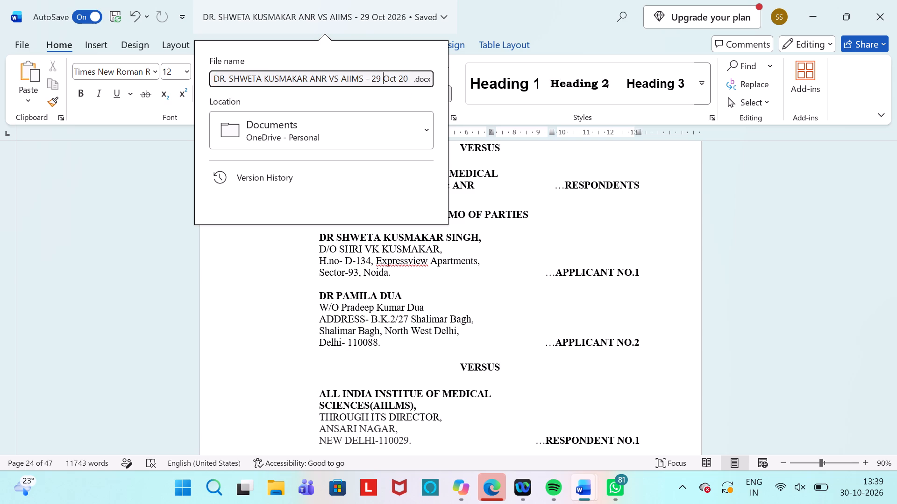
{"action": "left_click", "coordinate": [382, 78]}
{"action": "key", "text": "BackSpace"}
{"action": "key", "text": "BackSpace"}
{"action": "type", "text": "30"}
{"action": "left_click", "coordinate": [423, 124]}
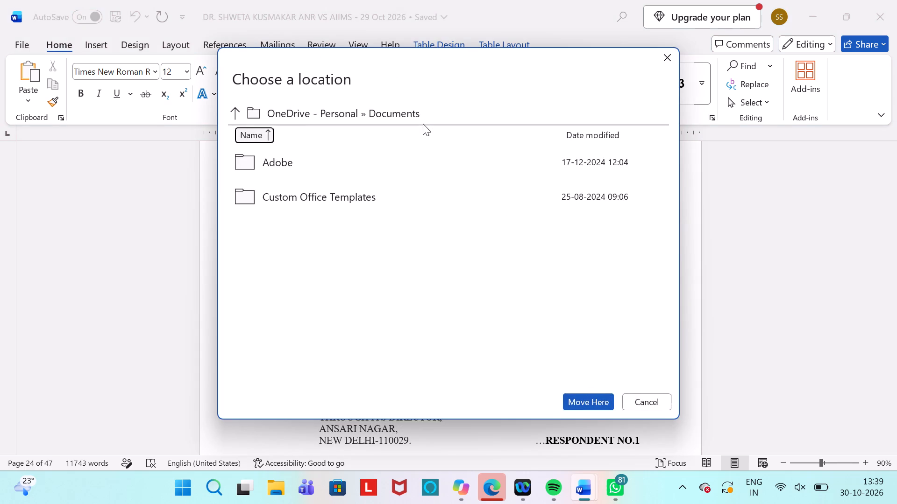
{"action": "left_click", "coordinate": [667, 61]}
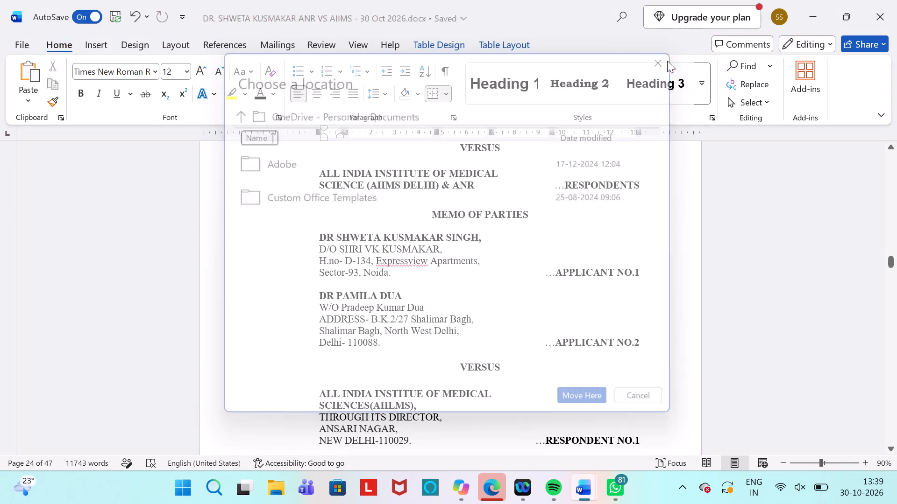
Save the renamed tribunal application document.
{"action": "left_click", "coordinate": [448, 21]}
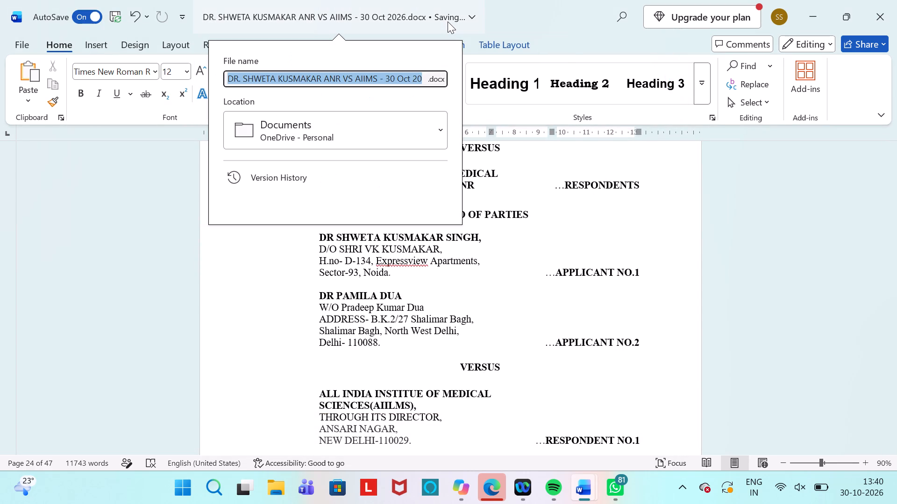
{"action": "left_click", "coordinate": [309, 11]}
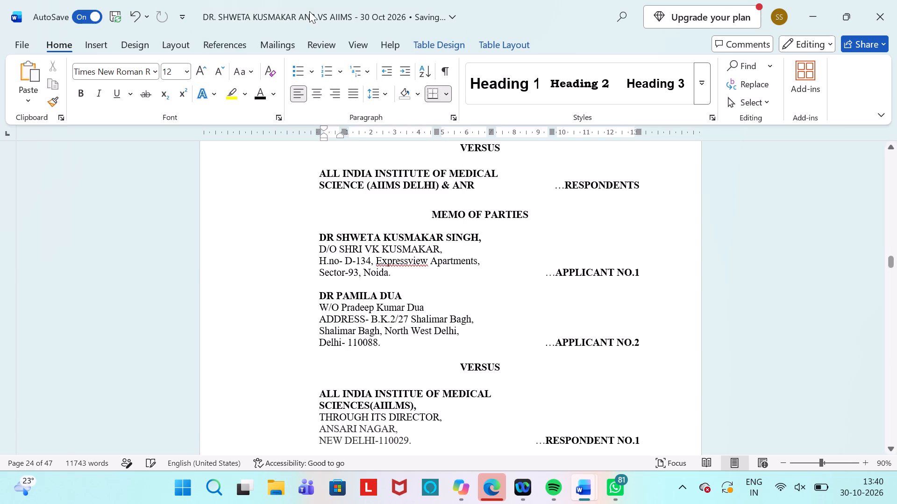
{"action": "left_click", "coordinate": [114, 14]}
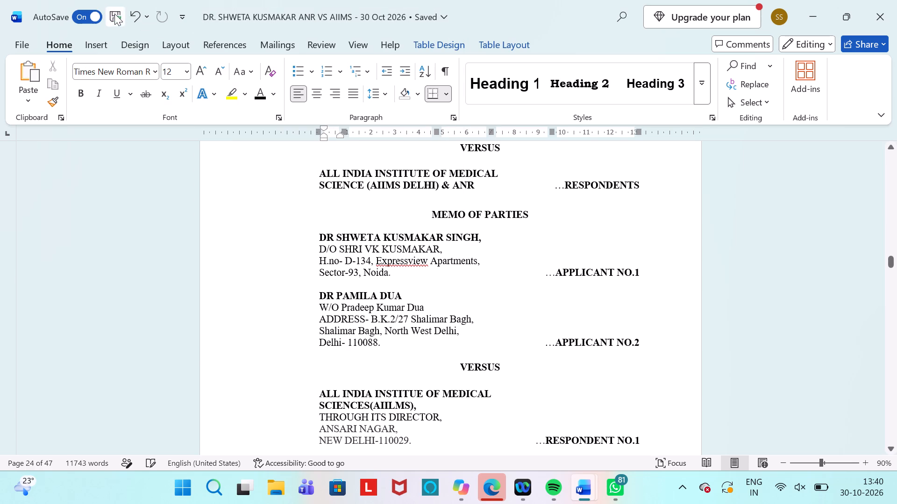
Check the document's file name and location, and return to it from the recent files as the 30 Oct 2026 version.
{"action": "left_click", "coordinate": [238, 13]}
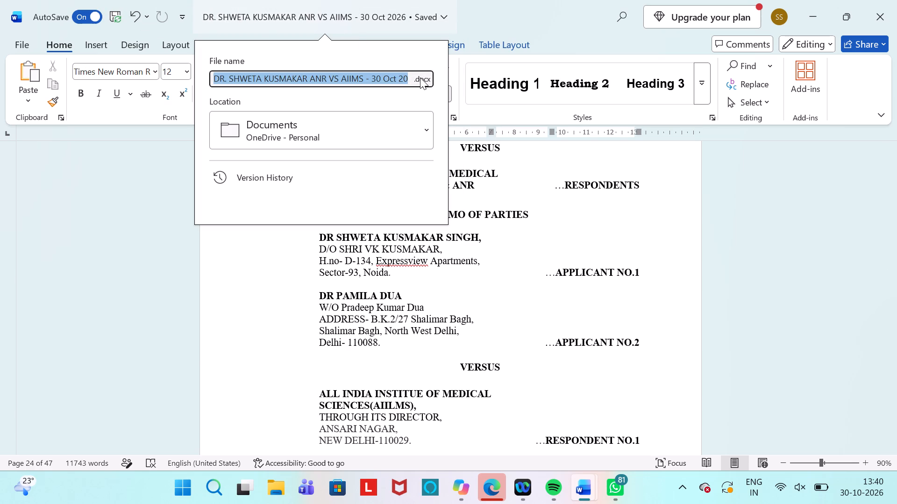
{"action": "left_click", "coordinate": [506, 5]}
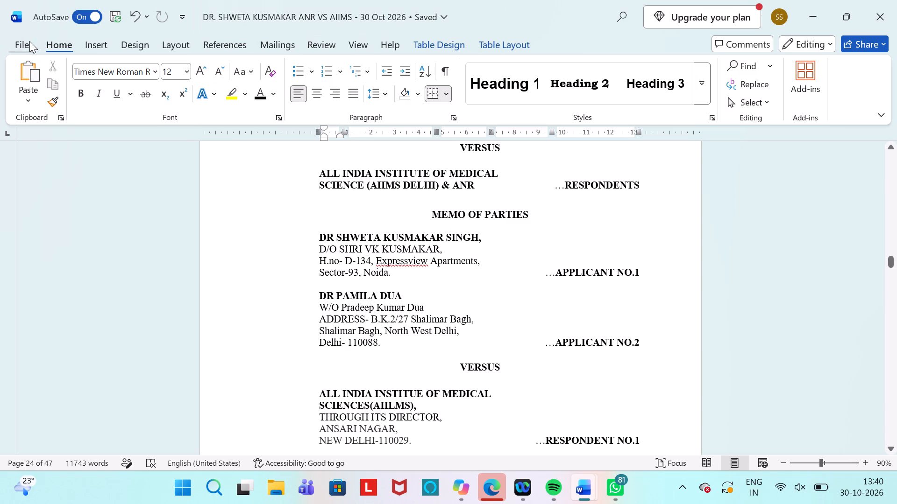
{"action": "left_click", "coordinate": [25, 41]}
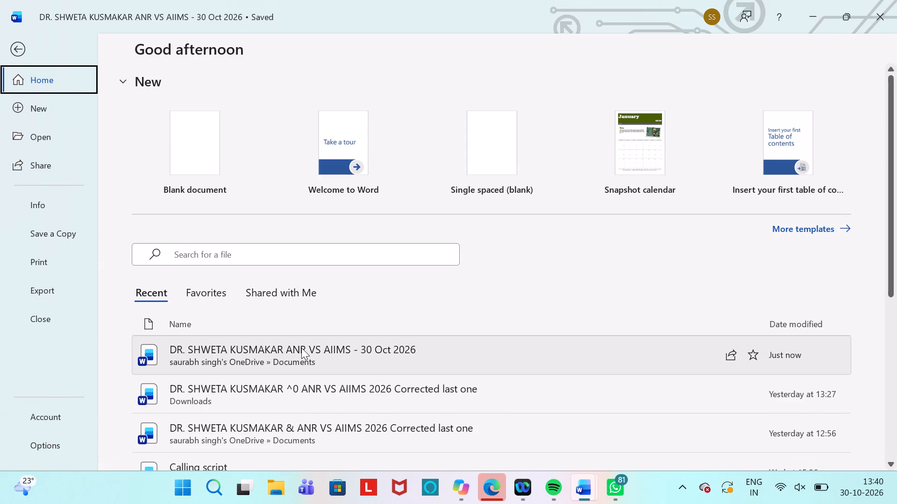
{"action": "left_click", "coordinate": [301, 348]}
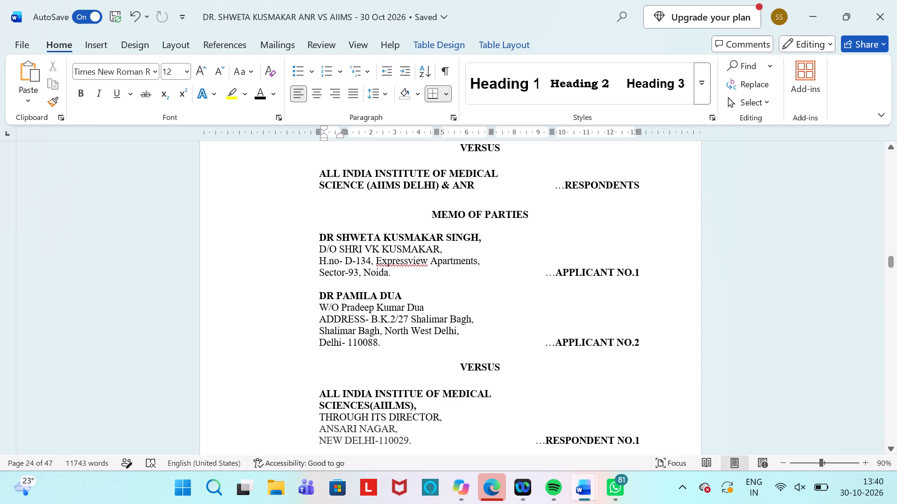
Look through the application from the respondents' details to the Facts of the Case, paragraphs 4.1 and 4.2.
{"action": "scroll", "coordinate": [301, 348], "scroll_direction": "down", "scroll_amount": 2}
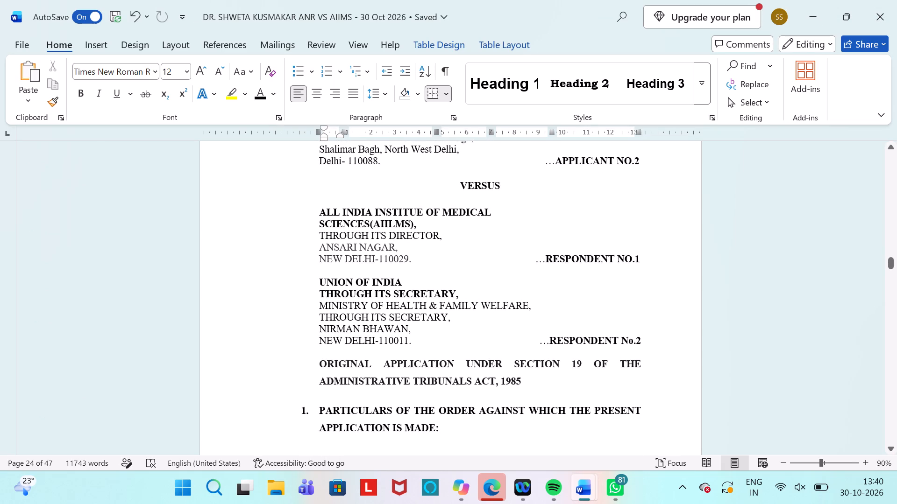
{"action": "scroll", "coordinate": [301, 348], "scroll_direction": "down", "scroll_amount": 7}
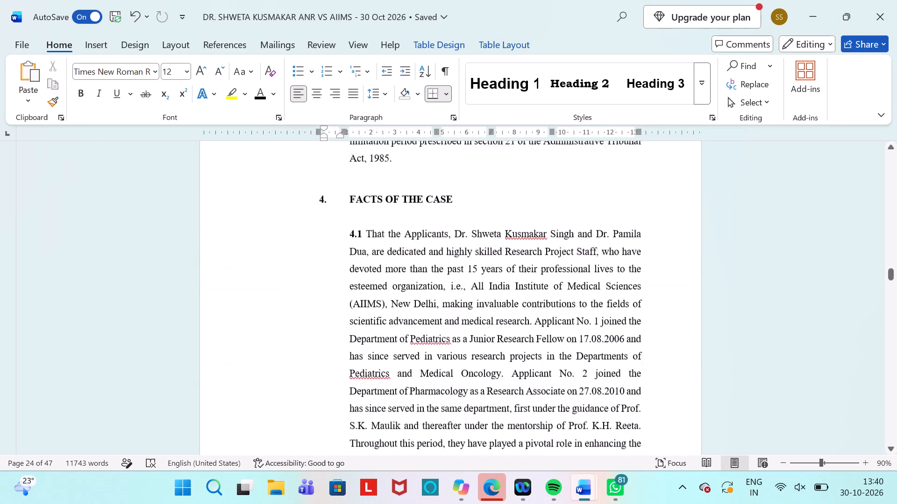
{"action": "scroll", "coordinate": [301, 348], "scroll_direction": "down", "scroll_amount": 4}
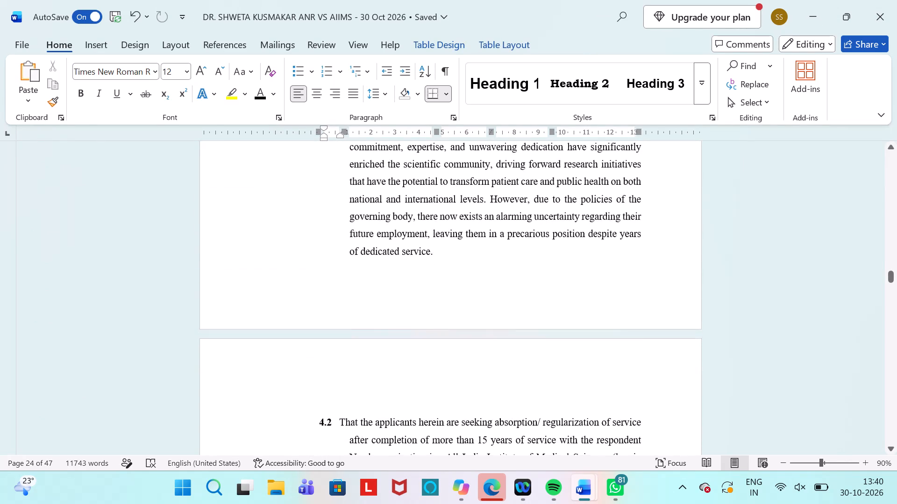
{"action": "scroll", "coordinate": [301, 348], "scroll_direction": "down", "scroll_amount": 2}
Review the List of Dates and Events table, from the 17.08.2006 entry to the closing Original Application row.
{"action": "scroll", "coordinate": [301, 348], "scroll_direction": "up", "scroll_amount": 12}
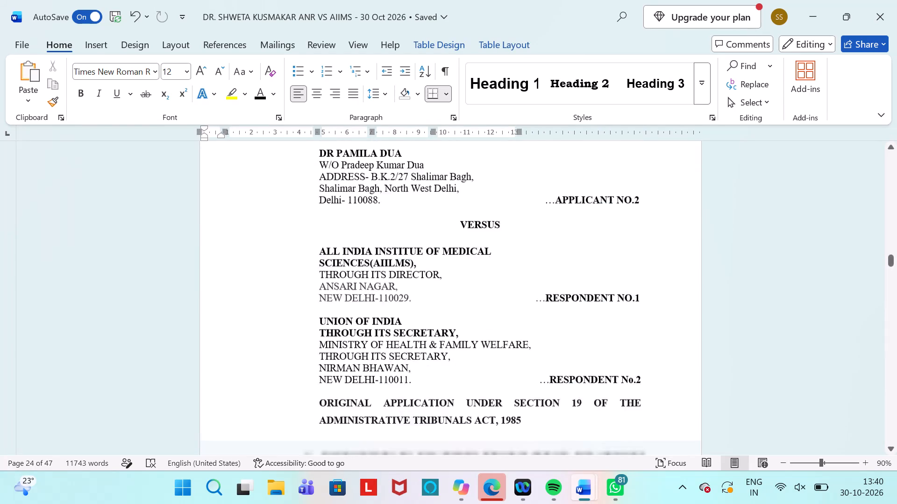
{"action": "scroll", "coordinate": [301, 348], "scroll_direction": "up", "scroll_amount": 3}
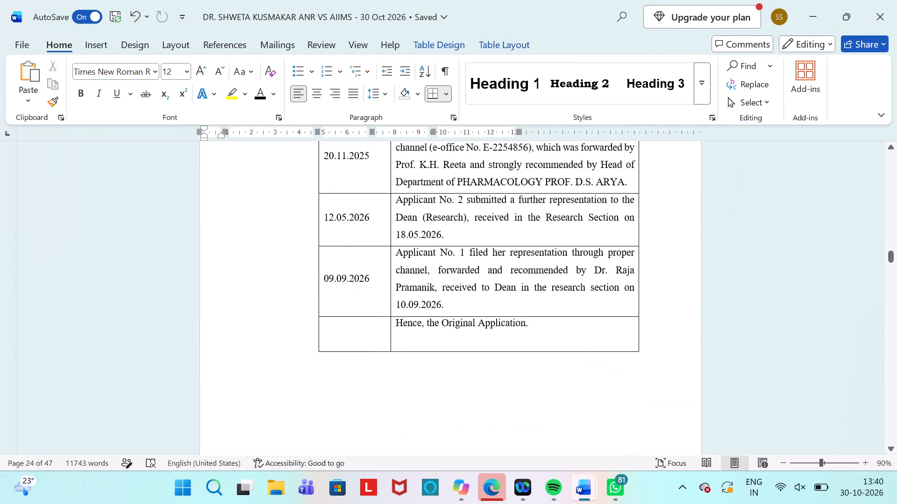
{"action": "scroll", "coordinate": [301, 348], "scroll_direction": "up", "scroll_amount": 5}
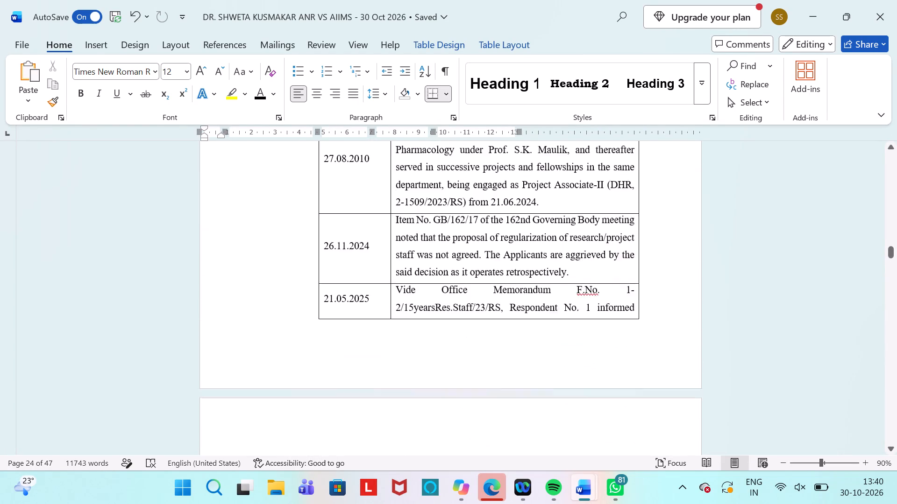
{"action": "scroll", "coordinate": [301, 348], "scroll_direction": "up", "scroll_amount": 2}
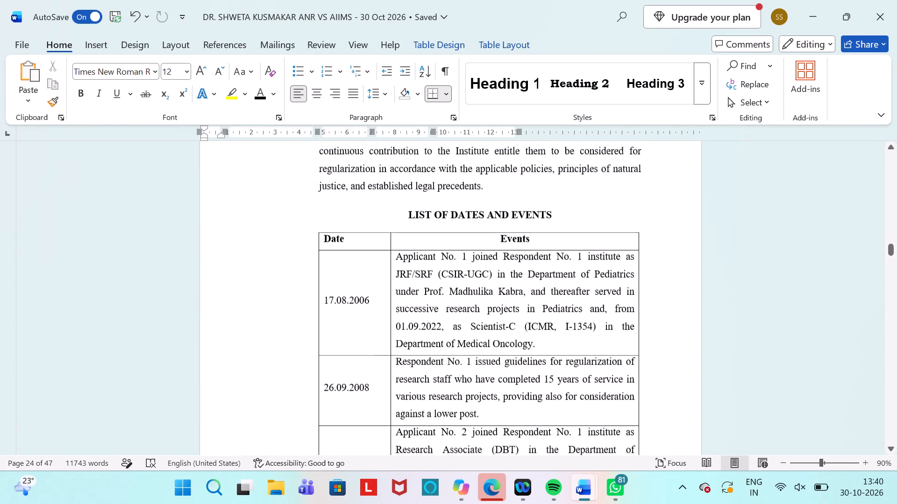
{"action": "scroll", "coordinate": [301, 348], "scroll_direction": "up", "scroll_amount": 1}
{"action": "scroll", "coordinate": [301, 348], "scroll_direction": "down", "scroll_amount": 2}
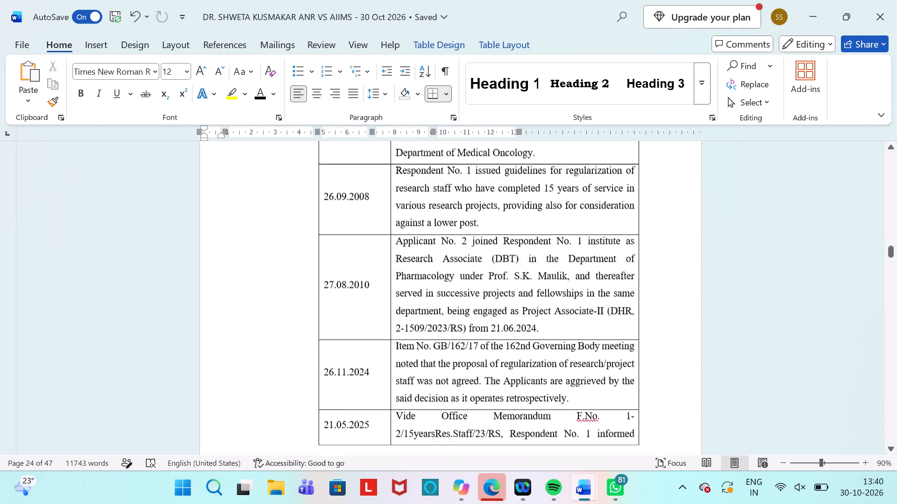
{"action": "scroll", "coordinate": [301, 348], "scroll_direction": "down", "scroll_amount": 3}
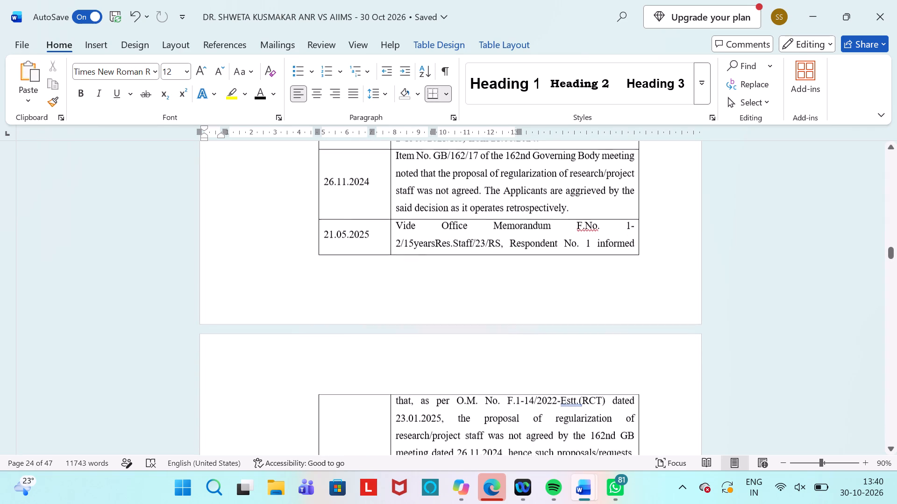
{"action": "scroll", "coordinate": [301, 348], "scroll_direction": "down", "scroll_amount": 3}
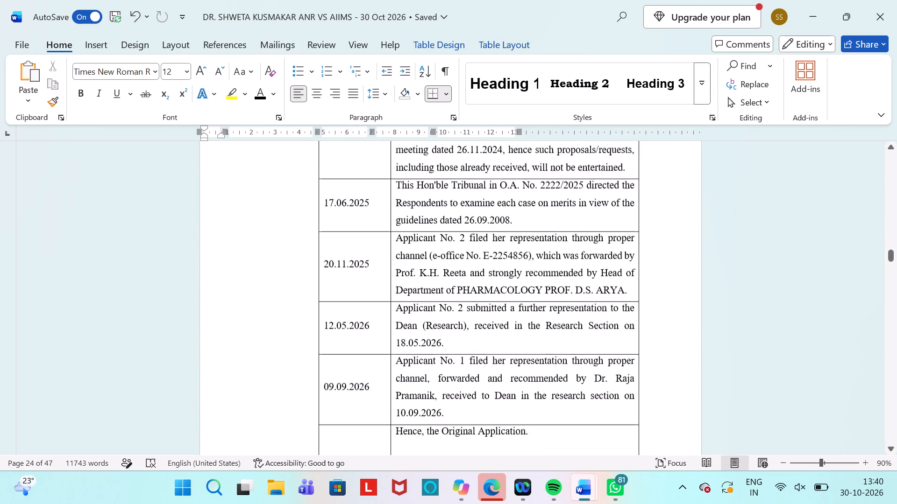
{"action": "scroll", "coordinate": [301, 348], "scroll_direction": "down", "scroll_amount": 1}
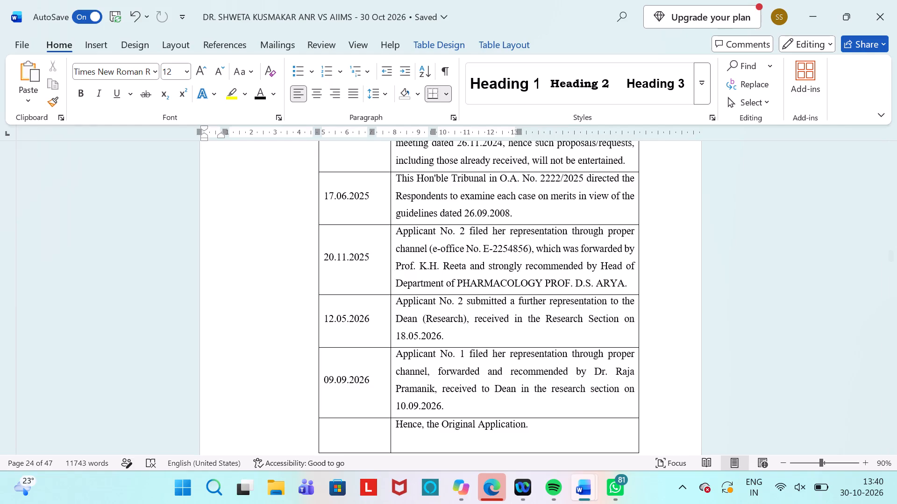
Save a copy of the 30 Oct 2026 application as a Word document in the PC's Downloads folder, keeping its file name.
{"action": "left_click", "coordinate": [26, 44]}
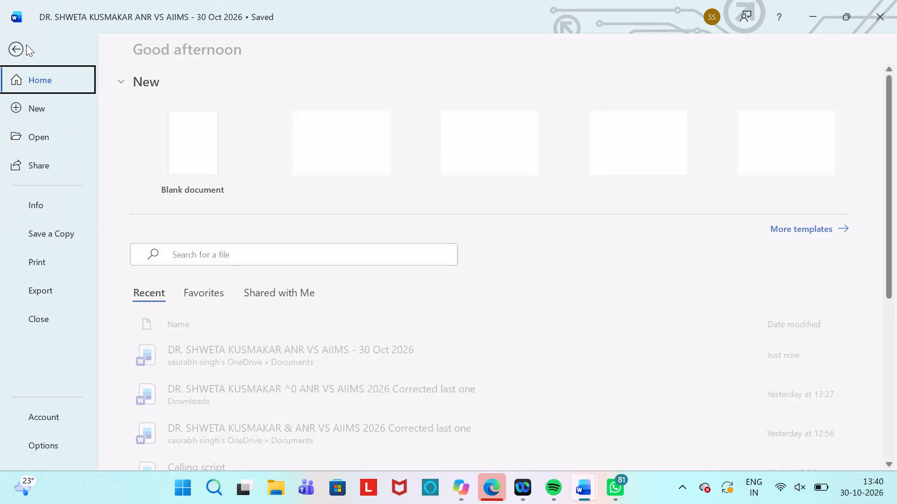
{"action": "left_click", "coordinate": [49, 241]}
{"action": "left_click", "coordinate": [167, 308]}
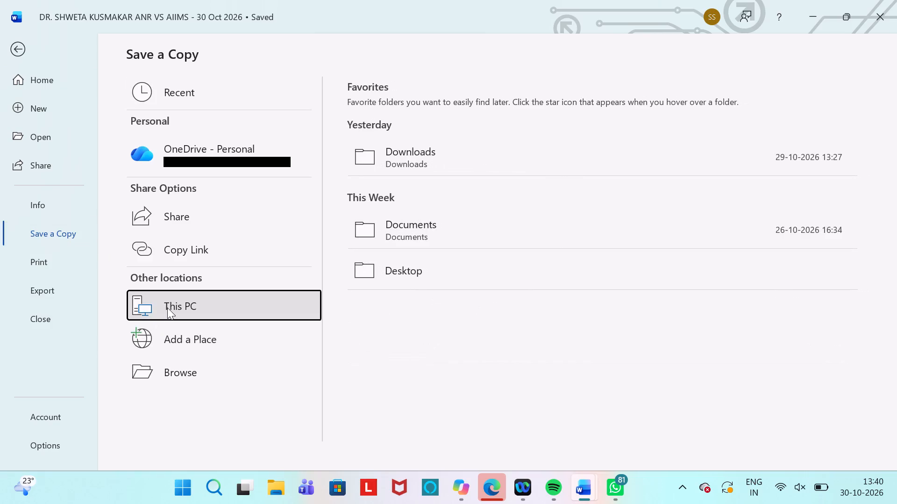
{"action": "left_click", "coordinate": [455, 138]}
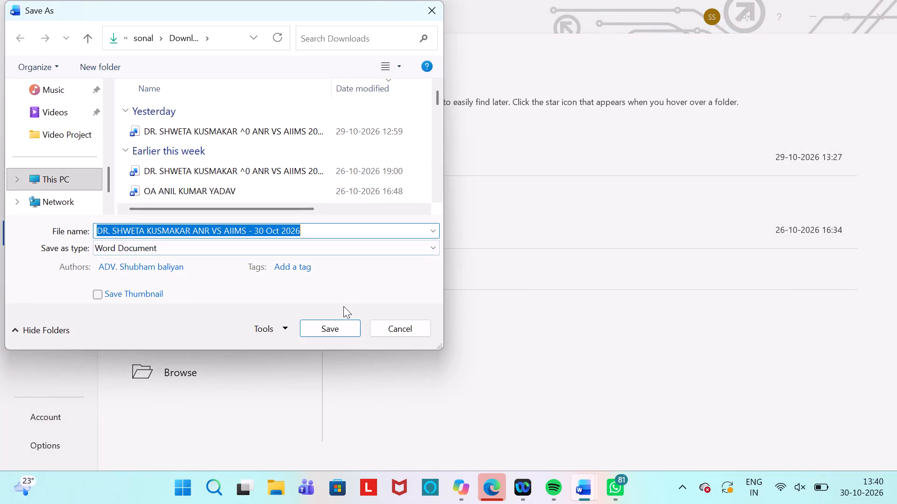
{"action": "left_click", "coordinate": [339, 327]}
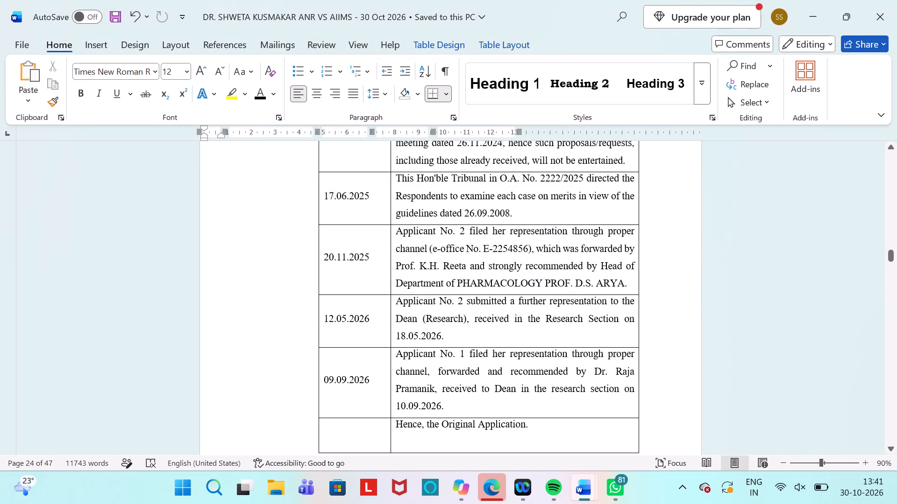
In File Explorer, find the 30 Oct 2026 application from Downloads among the recent files and share it with WhatsApp.
{"action": "left_click", "coordinate": [270, 484]}
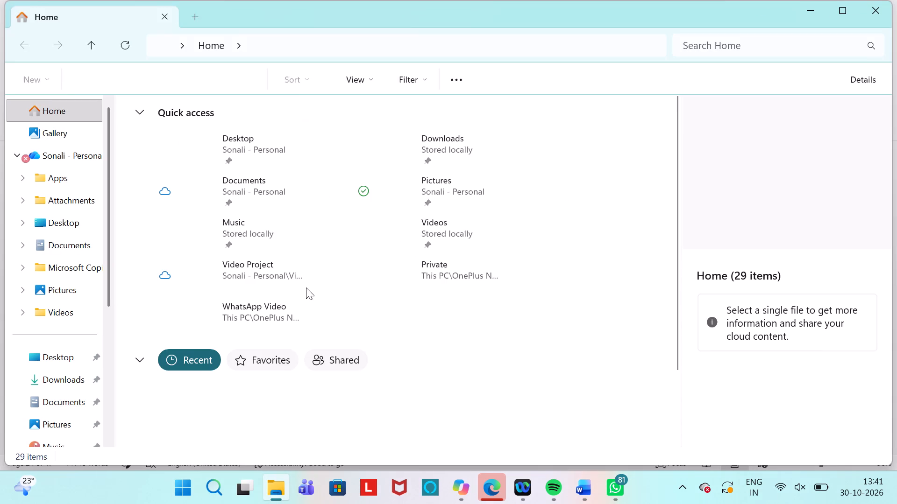
{"action": "scroll", "coordinate": [278, 399], "scroll_direction": "down", "scroll_amount": 1}
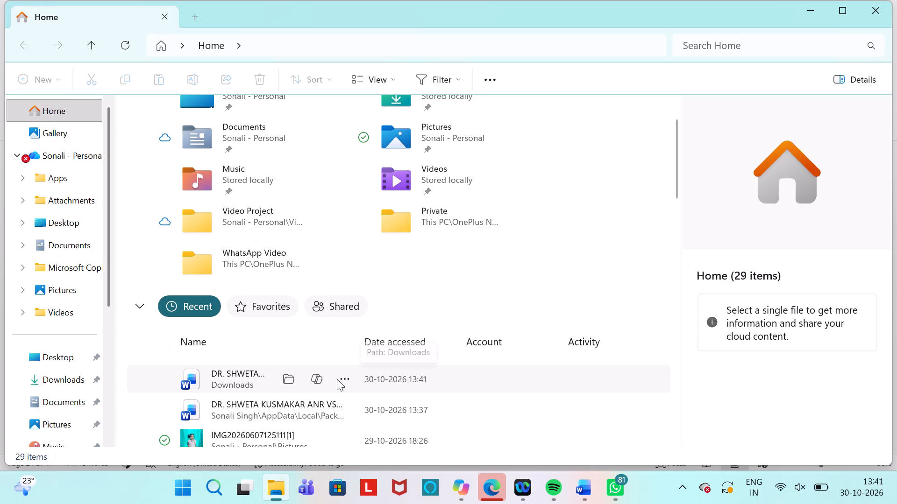
{"action": "left_click", "coordinate": [342, 379]}
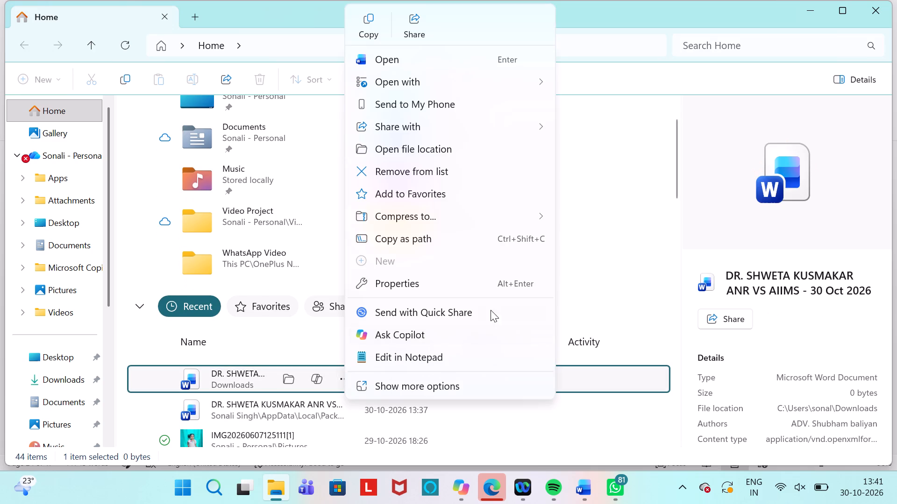
{"action": "left_click", "coordinate": [430, 126]}
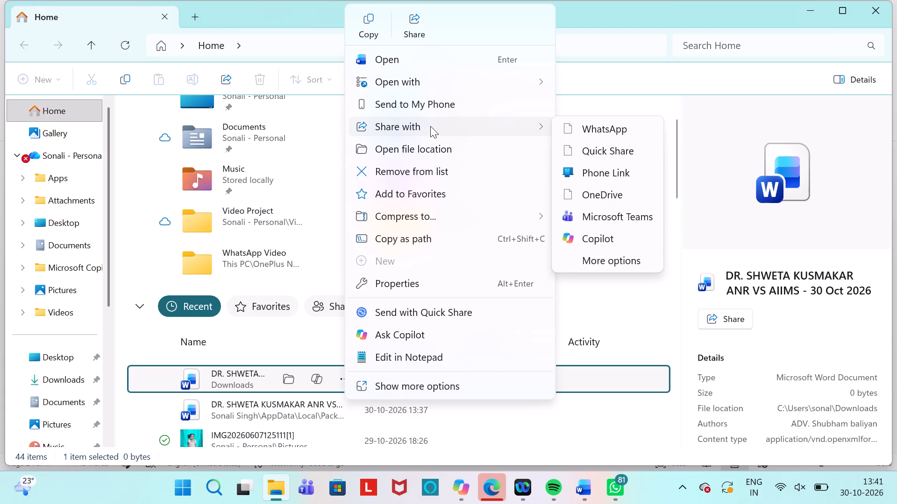
{"action": "left_click", "coordinate": [590, 124]}
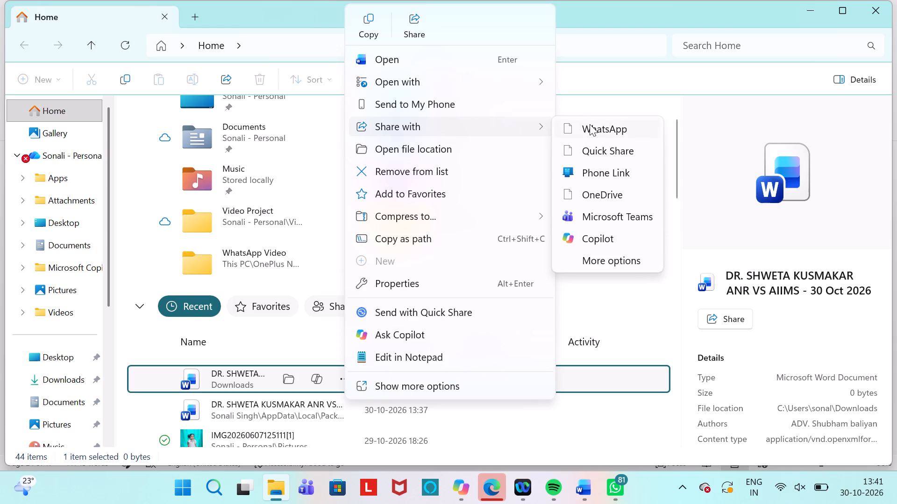
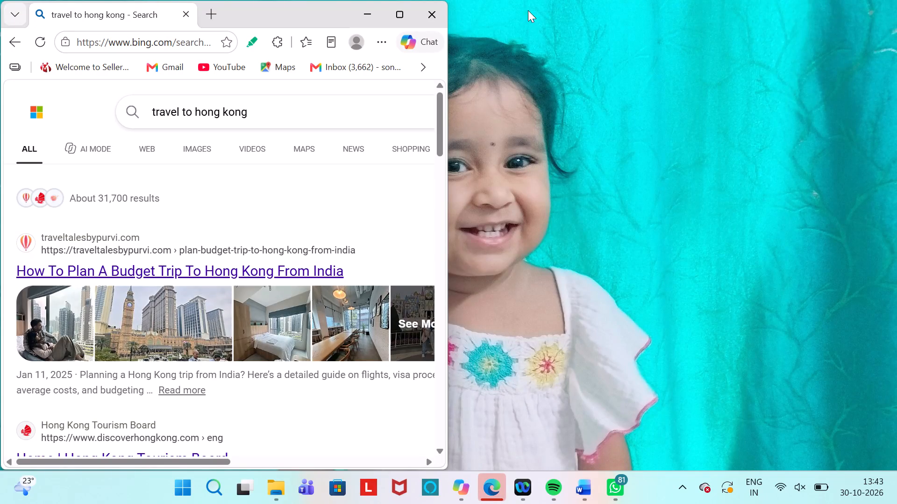
Close the browser window with the Hong Kong travel search and put the computer to sleep.
{"action": "left_click", "coordinate": [436, 12]}
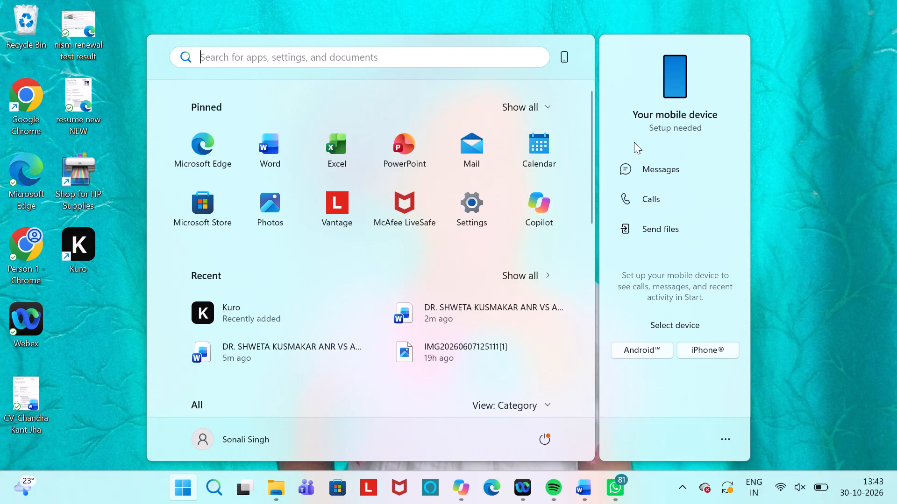
{"action": "left_click", "coordinate": [538, 433]}
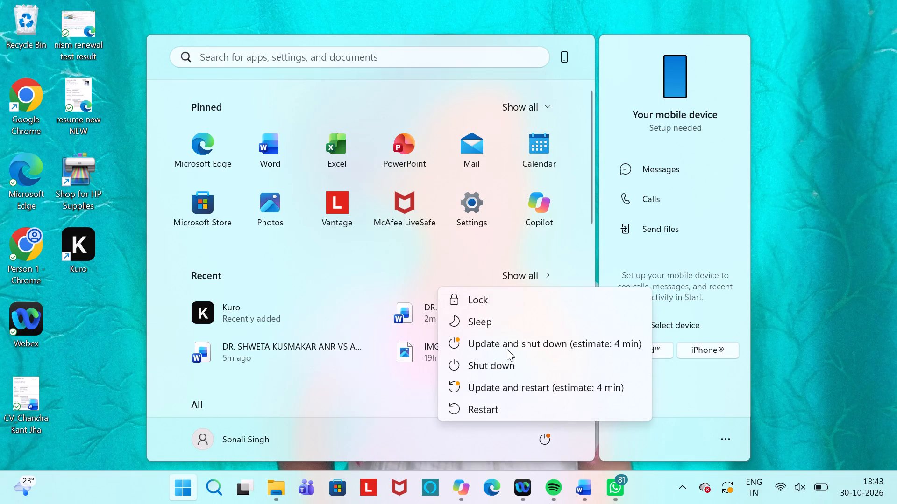
{"action": "left_click", "coordinate": [507, 326]}
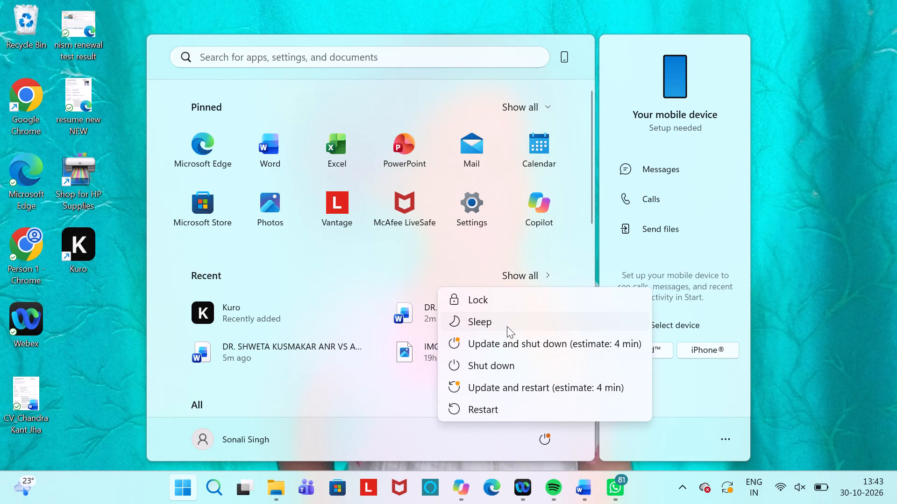